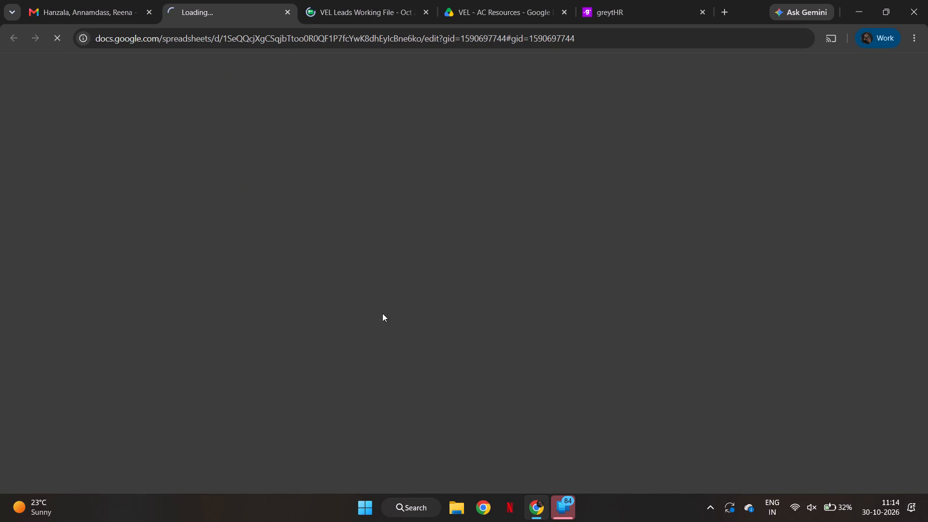
left_click(354, 206)
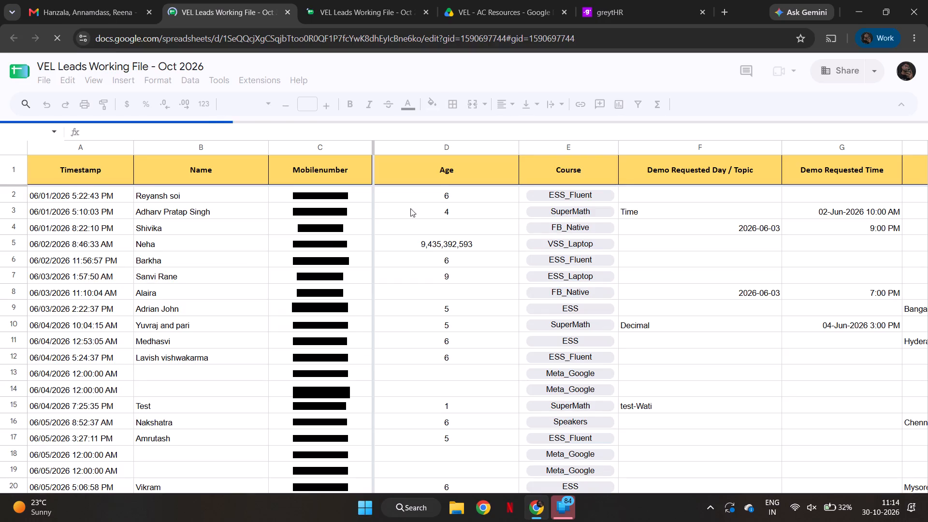
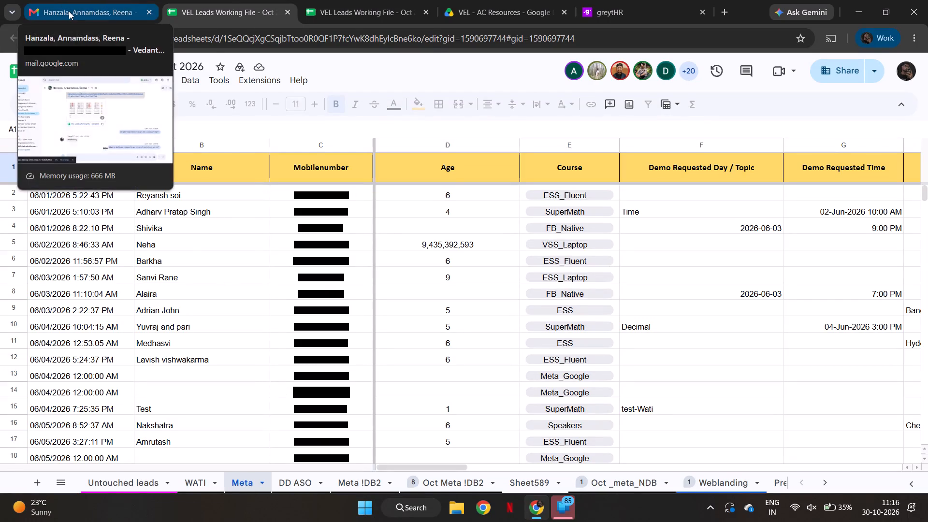
Open the Weblanding sheet in the second open copy of VEL Leads Working File - Oct 2026.
left_click(373, 12)
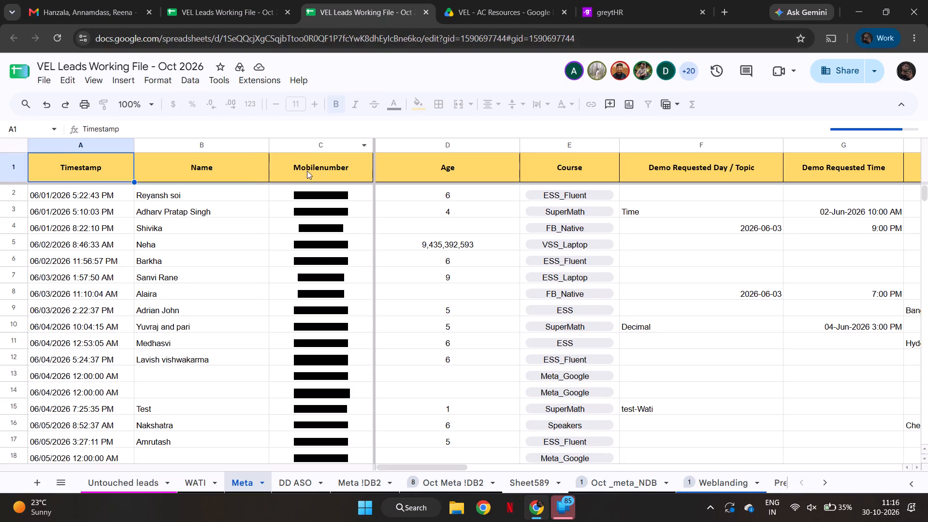
scroll(577, 487, "left", 2)
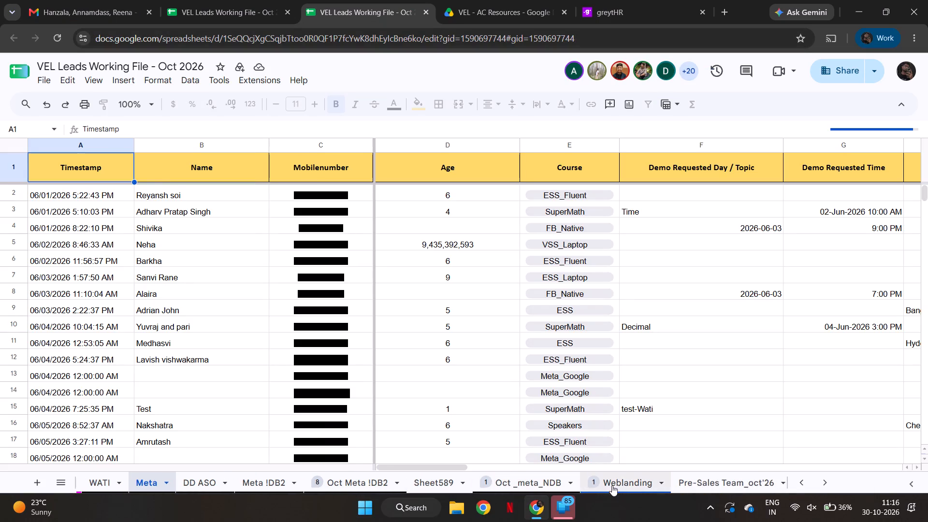
left_click(621, 485)
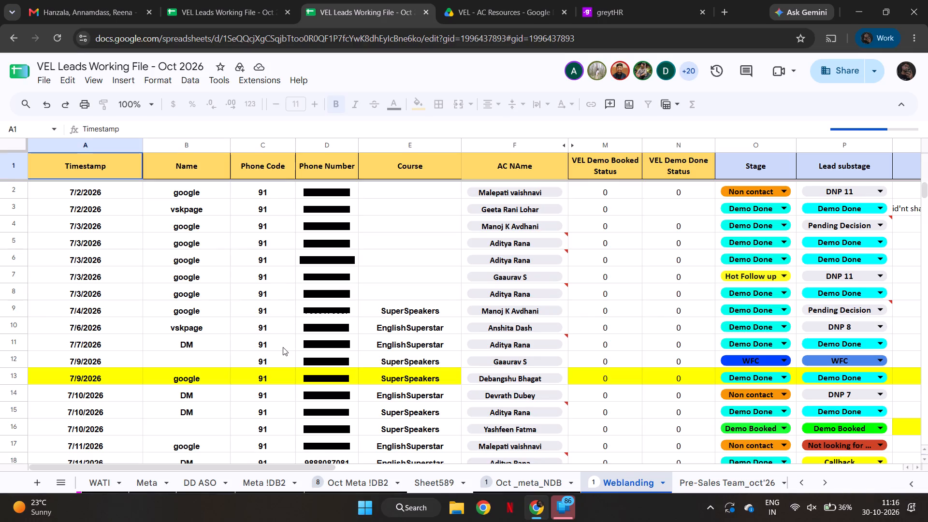
Create a temporary filter view on Weblanding and filter the AC NAme column to show only Yashraj's leads.
left_click(669, 107)
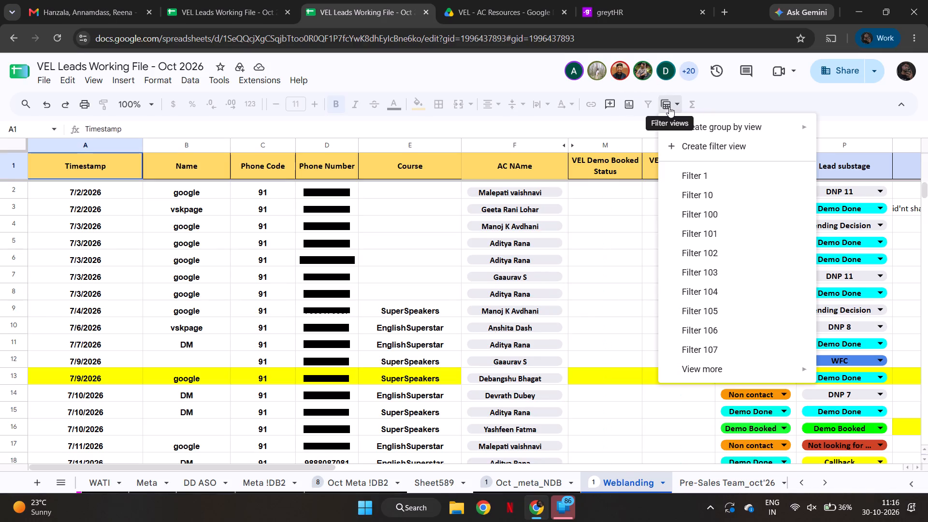
left_click(679, 147)
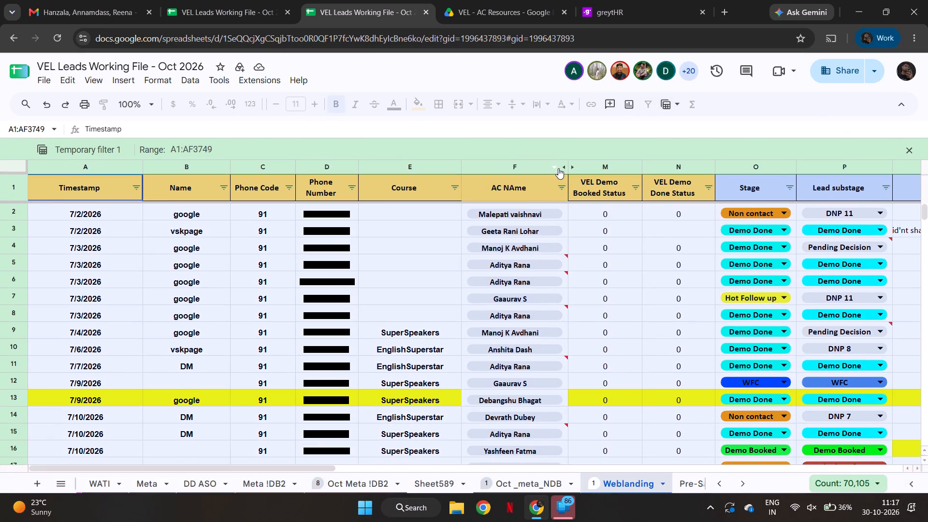
left_click(560, 182)
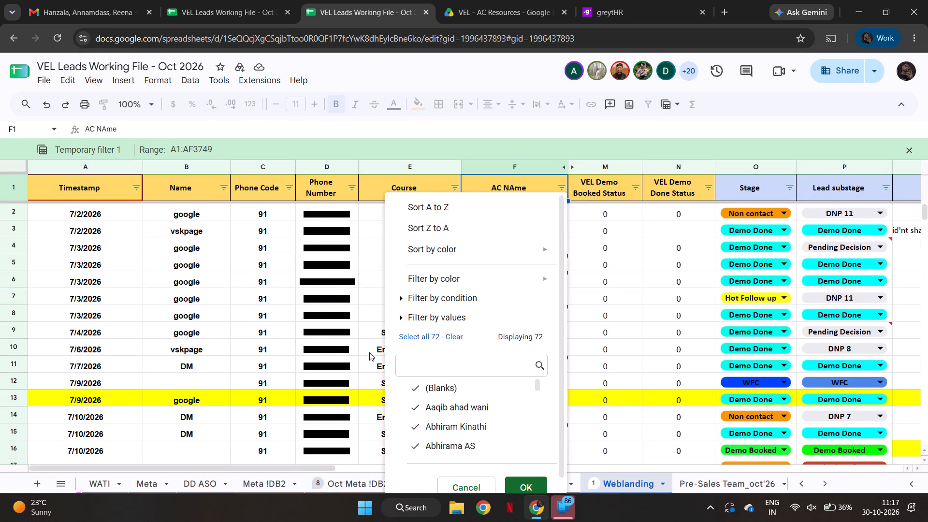
left_click(451, 335)
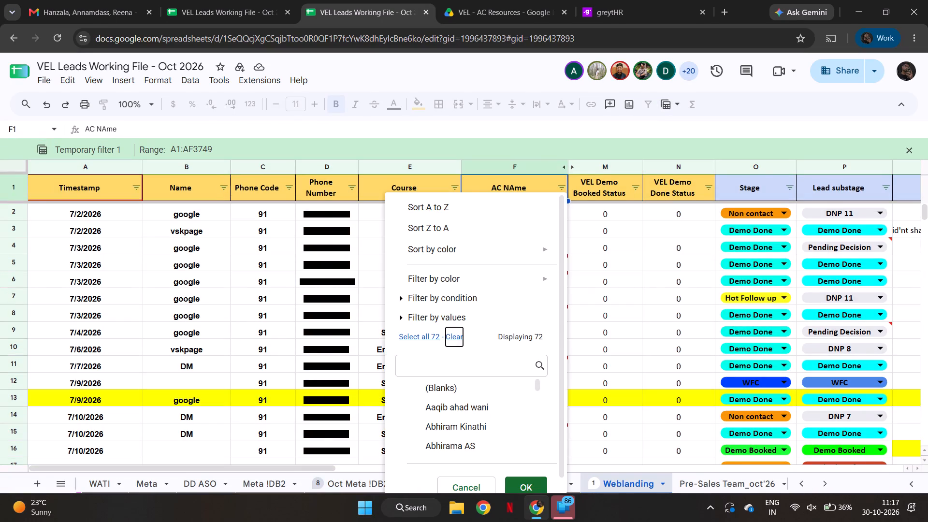
left_click(437, 366)
key("y")
left_click(443, 414)
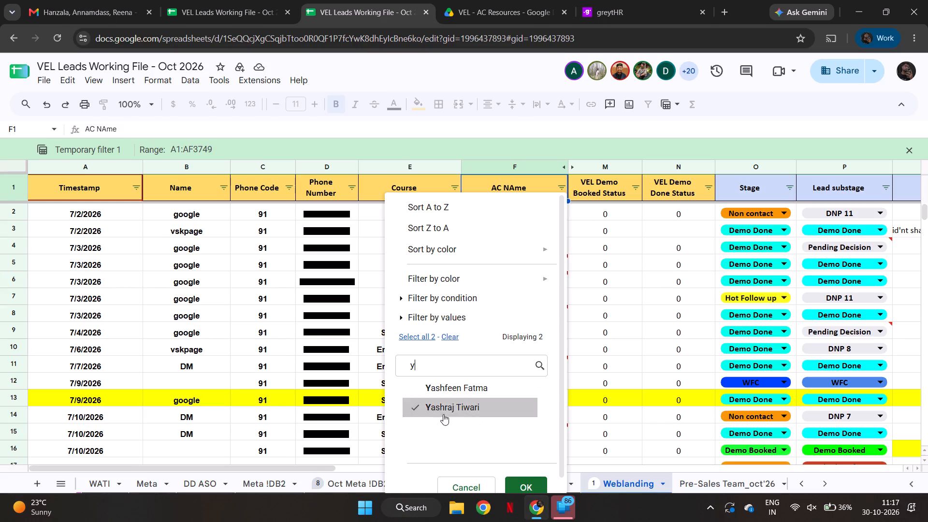
left_click(522, 482)
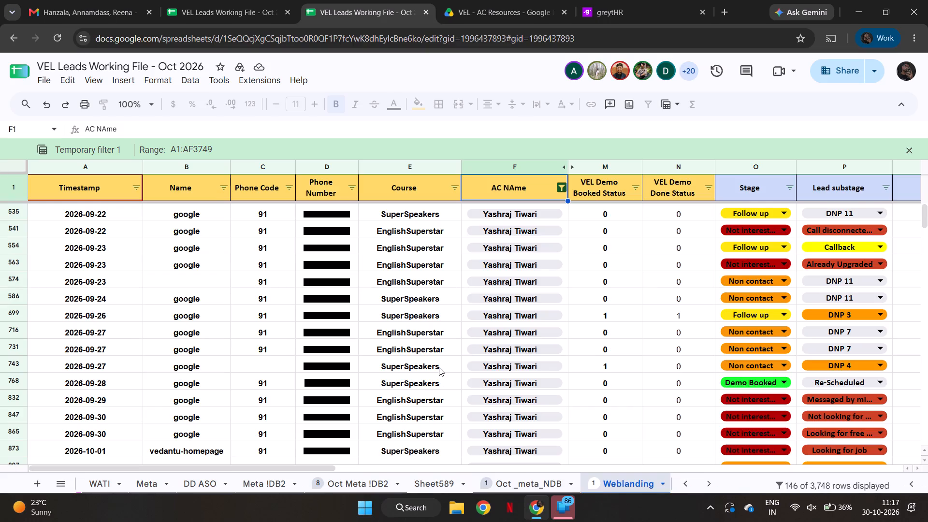
Examine the filtered leads down to the latest dated entries and select the phone number of the last dated lead.
scroll(415, 366, "down", 6)
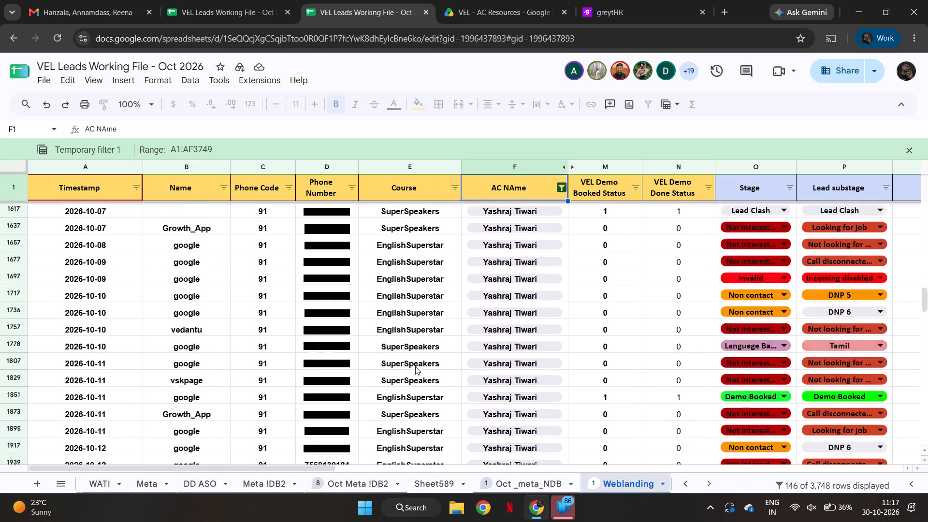
scroll(415, 366, "down", 5)
scroll(415, 366, "up", 2)
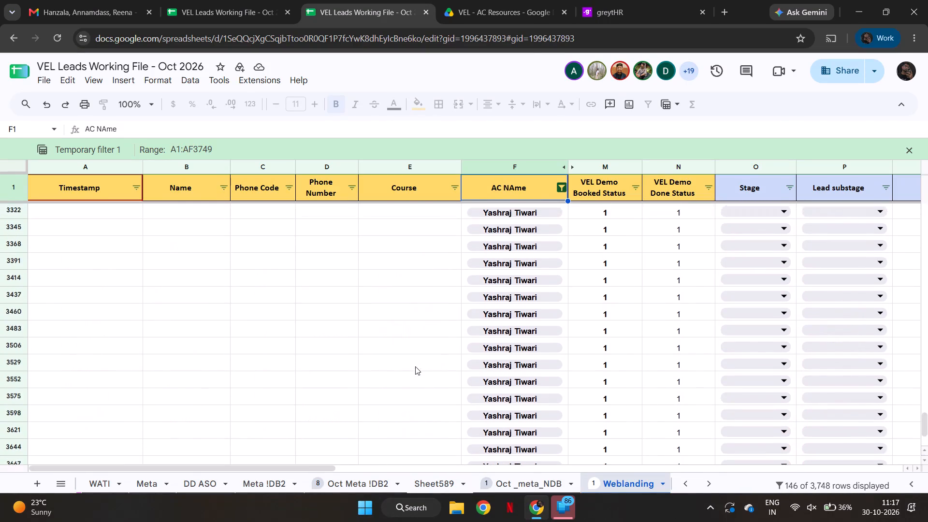
scroll(415, 366, "up", 2)
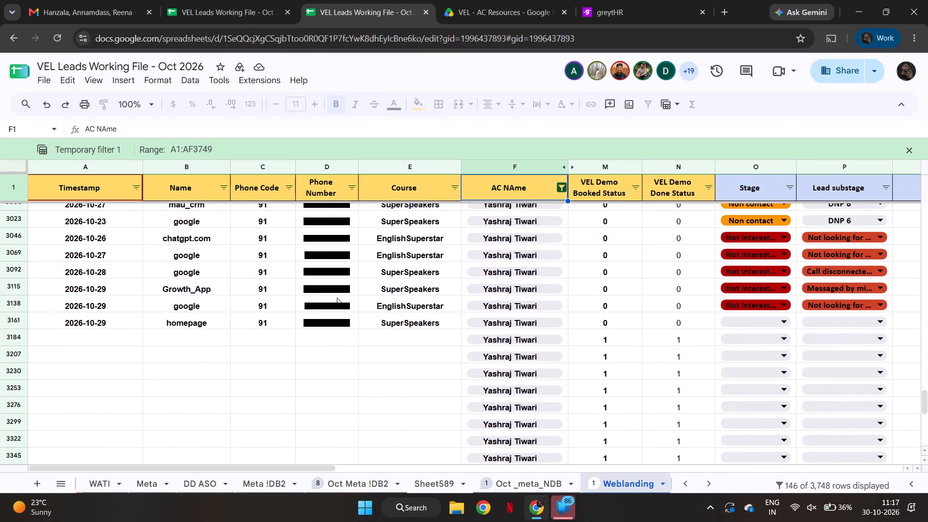
left_click(338, 322)
scroll(405, 332, "up", 1)
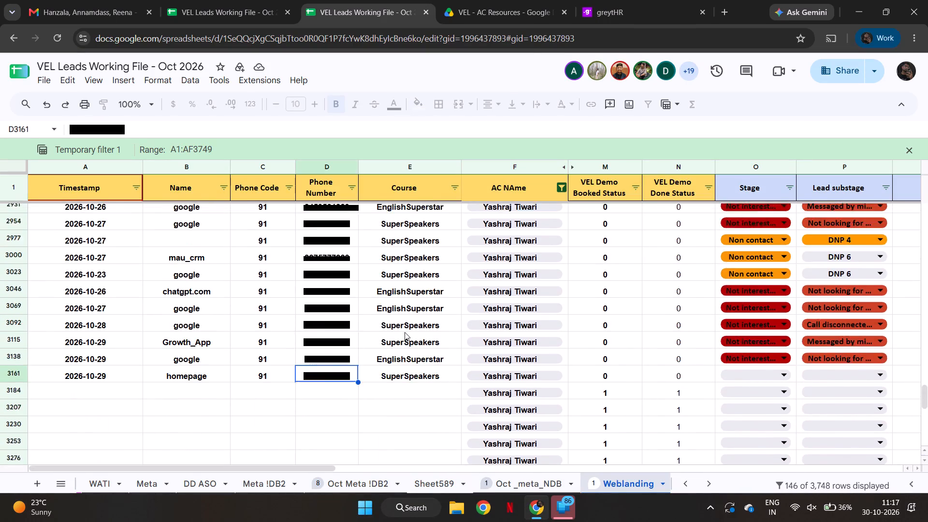
Open the Oct Meta !DB2 sheet in the first copy of the working file and look over its lead columns.
left_click(202, 8)
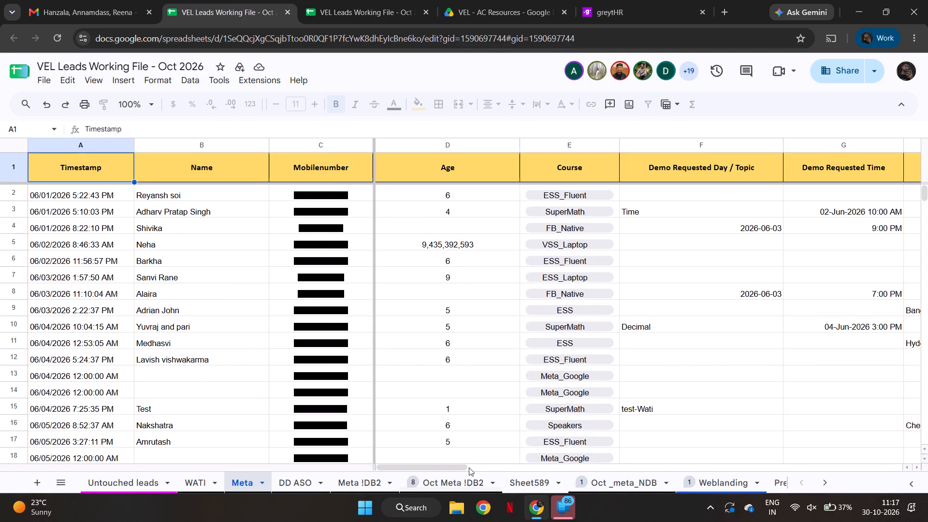
left_click(428, 481)
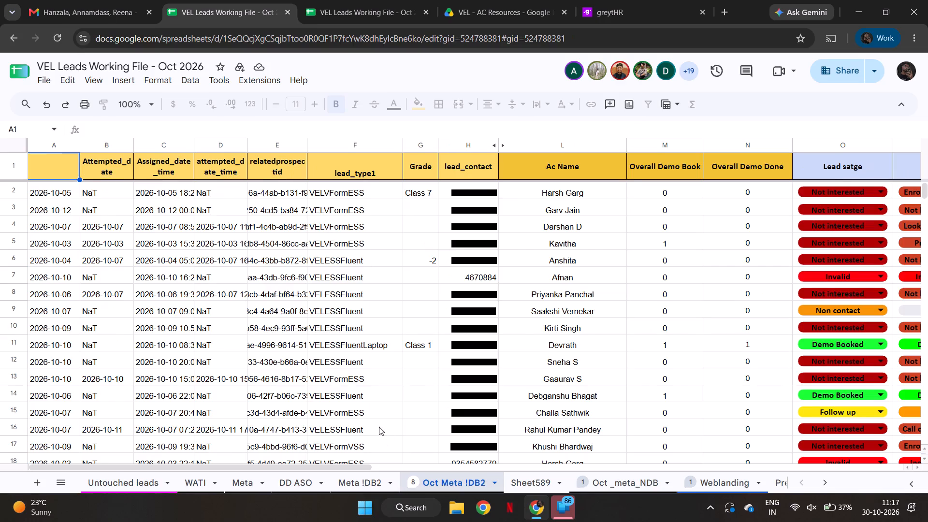
scroll(377, 412, "left", 7)
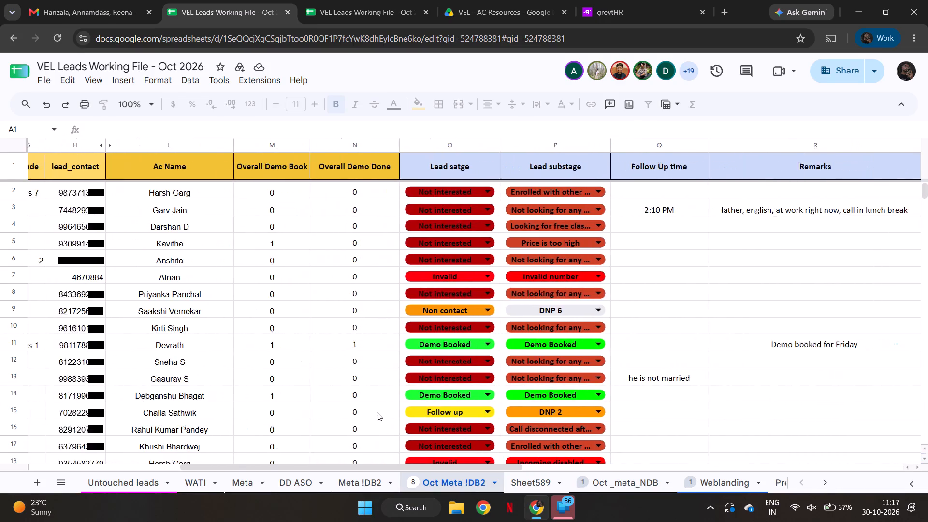
scroll(377, 412, "left", 3)
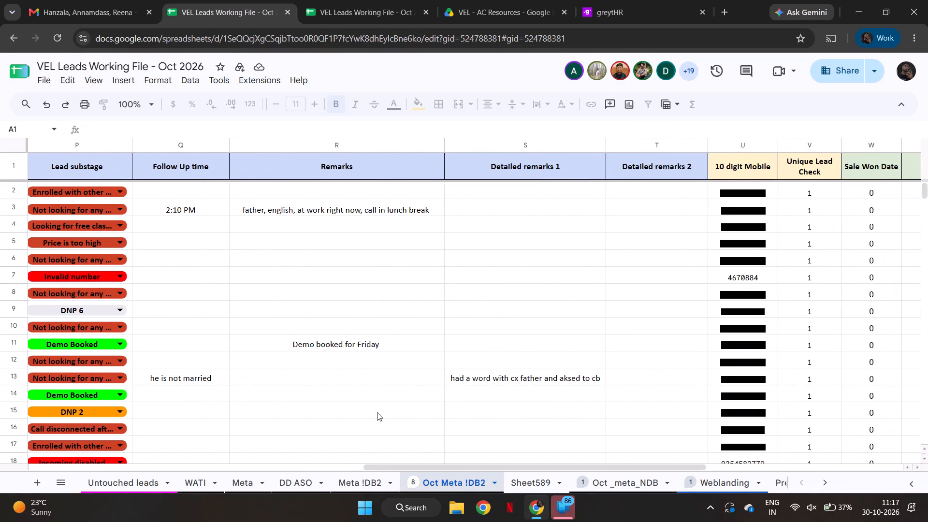
scroll(377, 412, "right", 4)
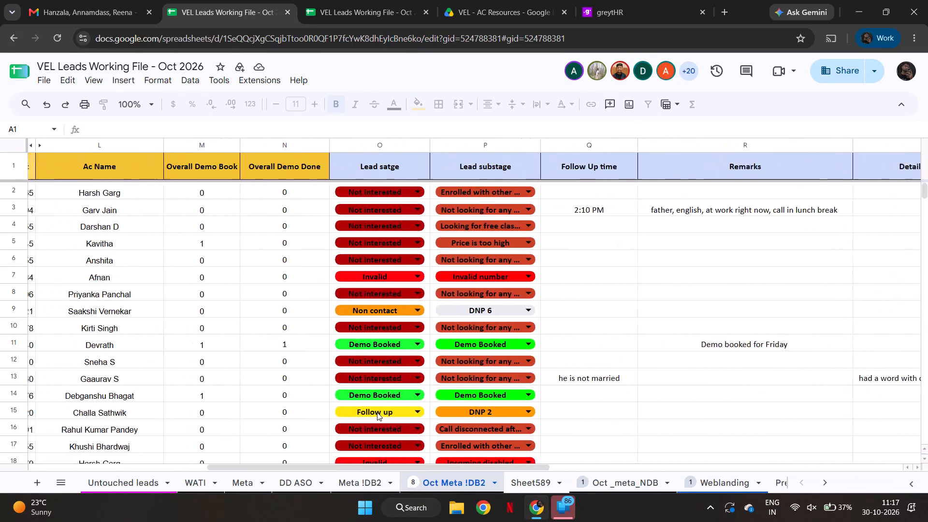
scroll(377, 412, "right", 4)
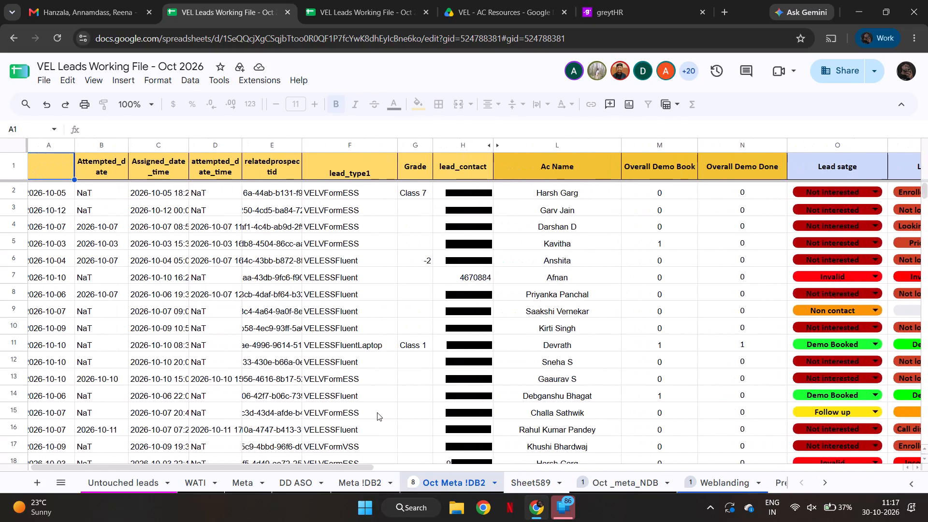
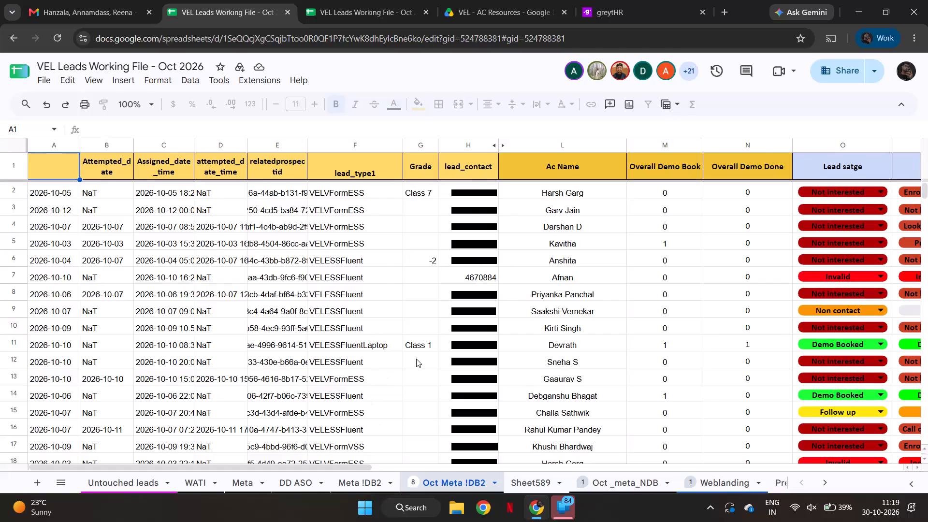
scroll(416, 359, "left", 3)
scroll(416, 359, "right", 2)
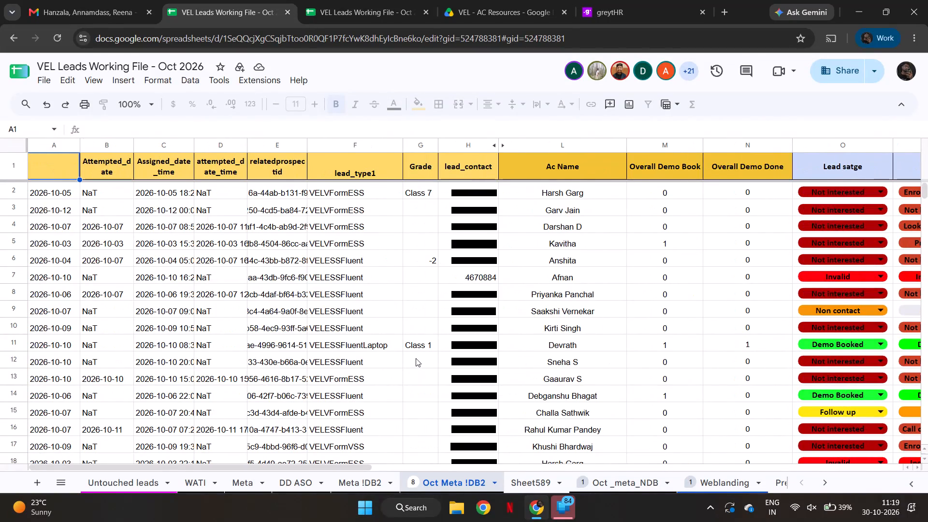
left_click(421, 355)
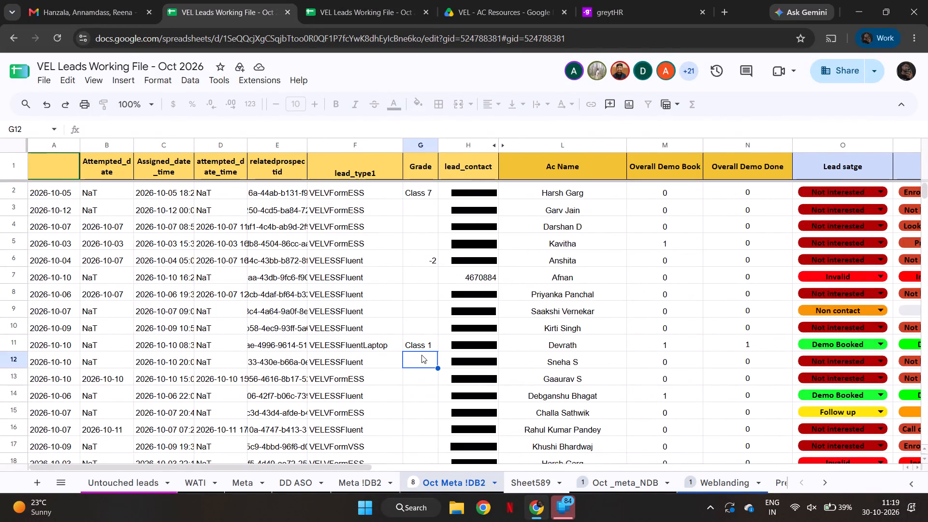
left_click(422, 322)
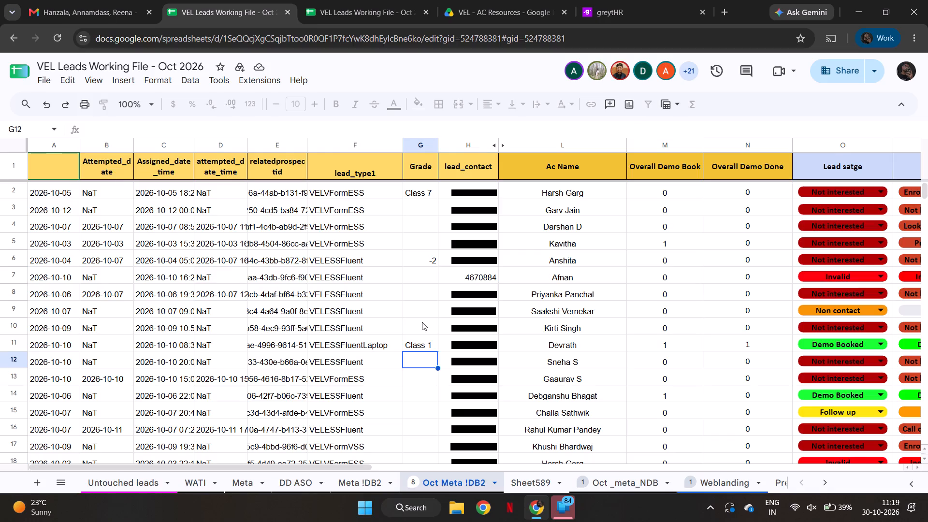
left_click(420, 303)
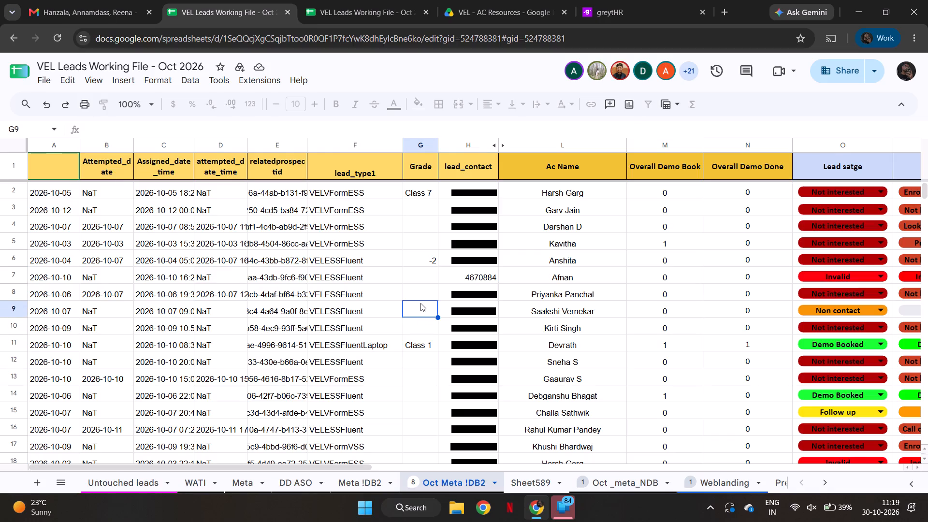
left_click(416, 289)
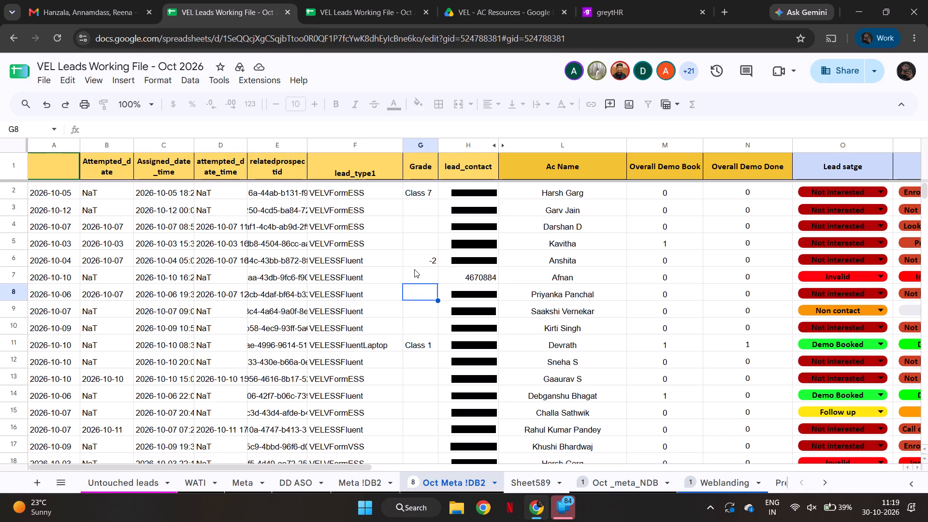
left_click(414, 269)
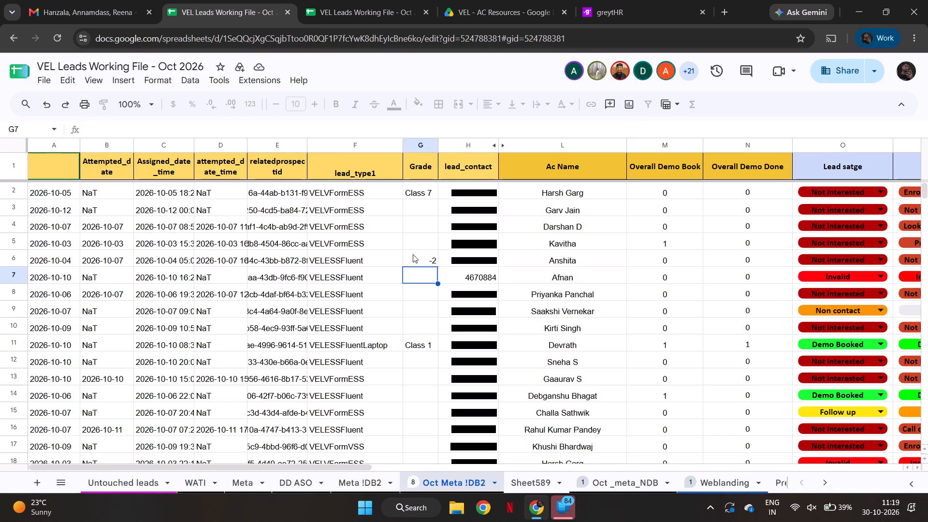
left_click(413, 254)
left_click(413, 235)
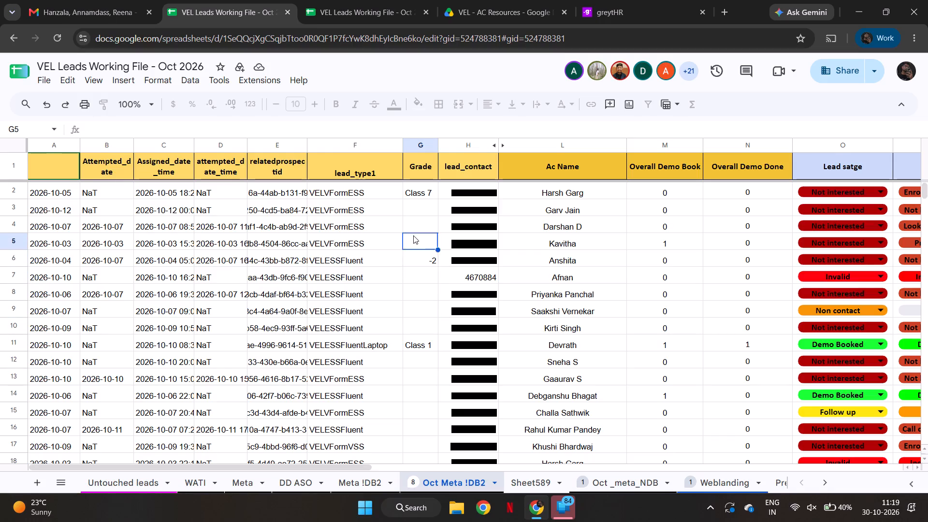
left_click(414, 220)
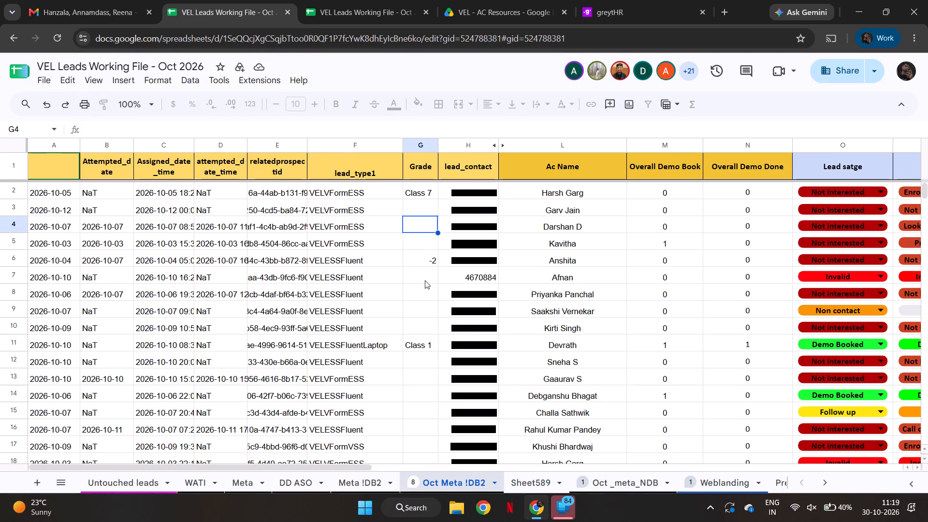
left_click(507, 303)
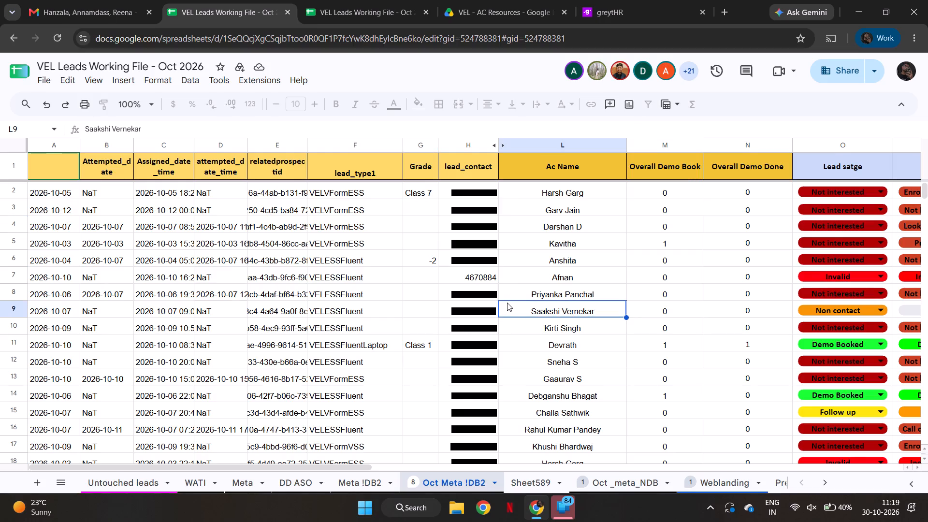
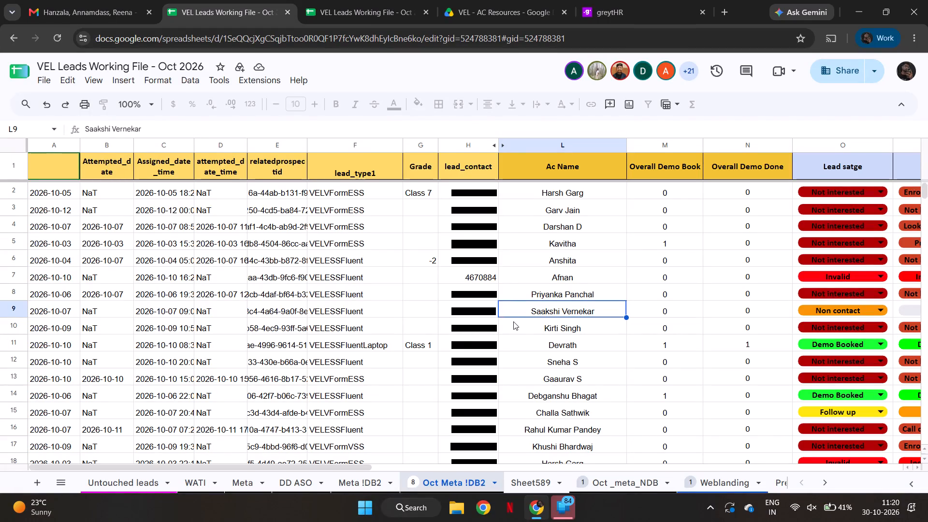
Examine the Ac Name entries in rows 10 to 15 of Oct Meta !DB2, along with their lead details.
left_click(513, 321)
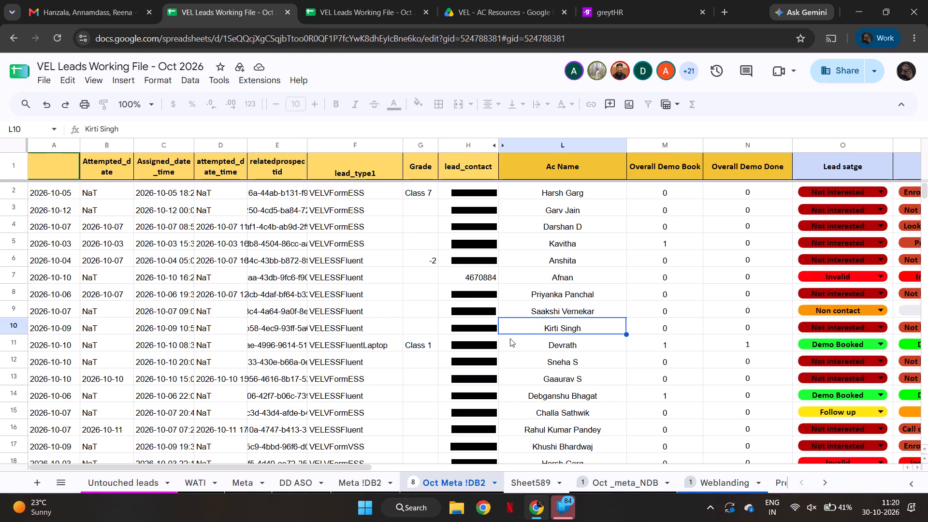
left_click(510, 338)
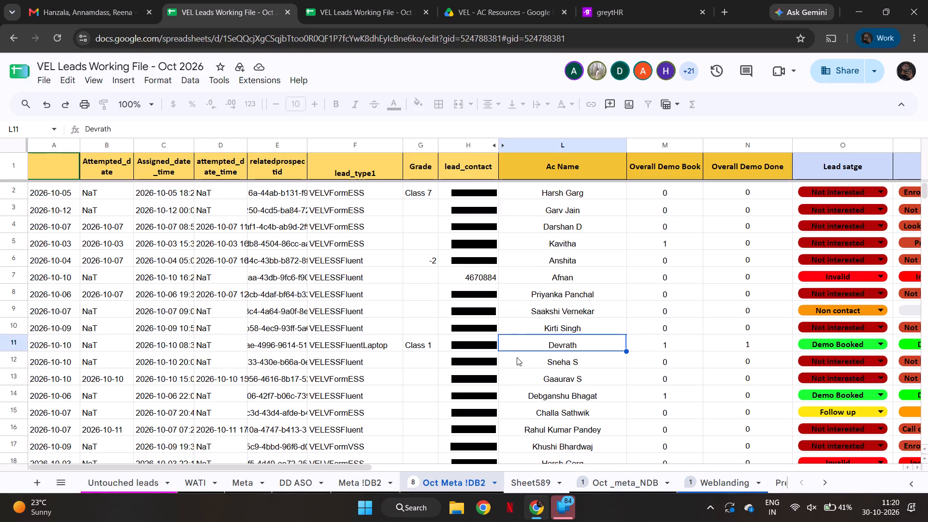
left_click(517, 357)
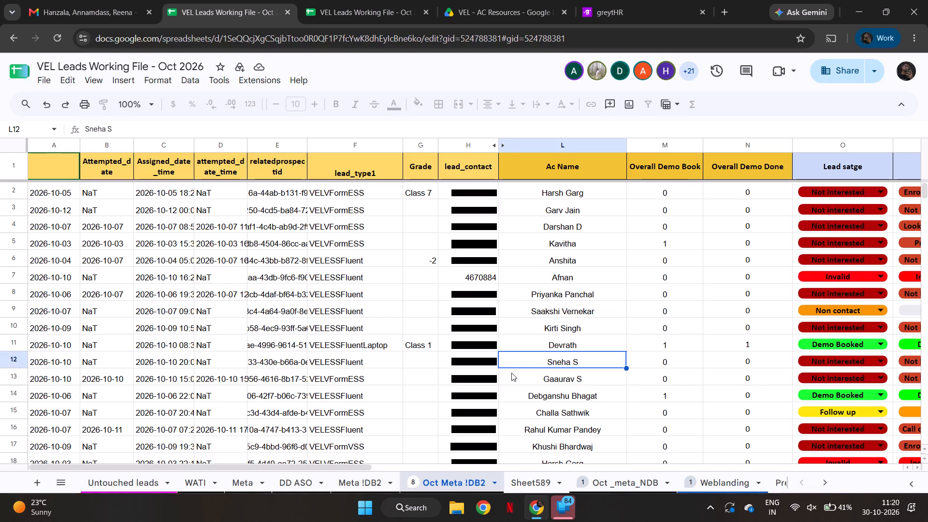
left_click(511, 373)
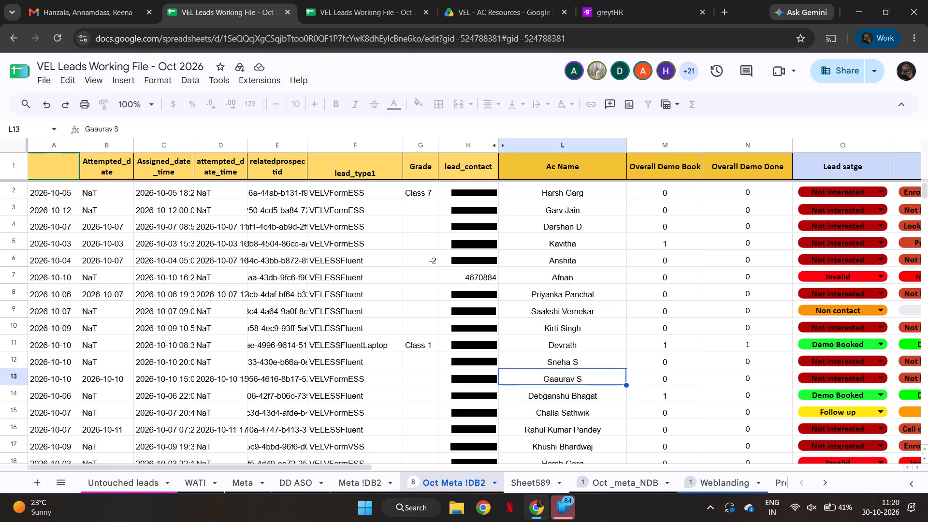
left_click(508, 389)
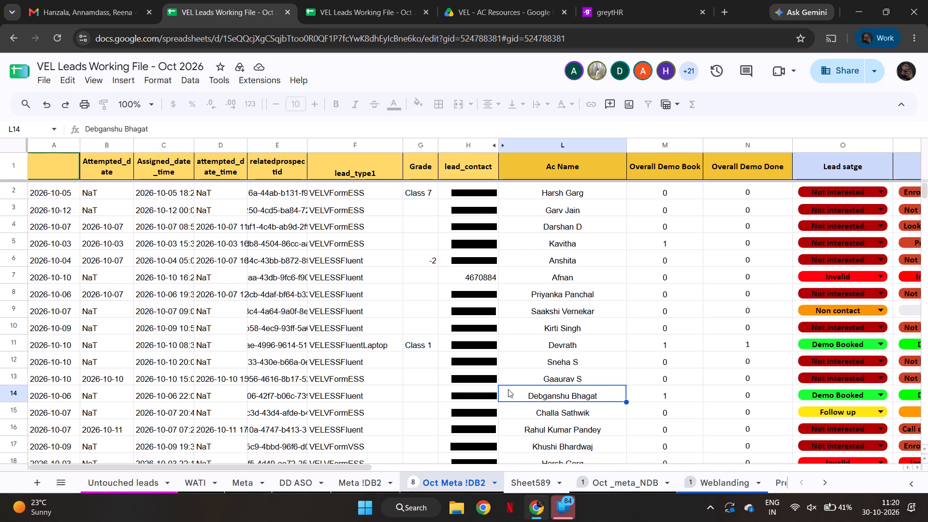
scroll(508, 389, "left", 3)
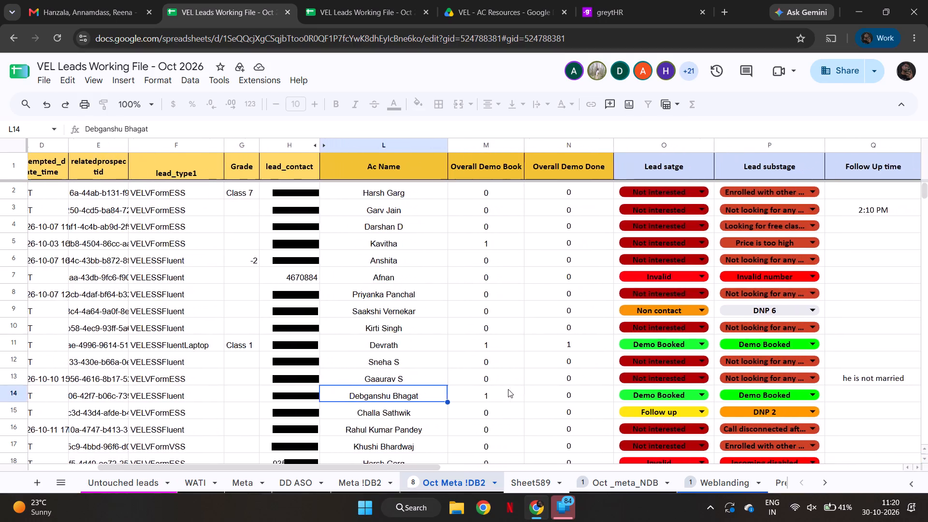
scroll(508, 389, "right", 4)
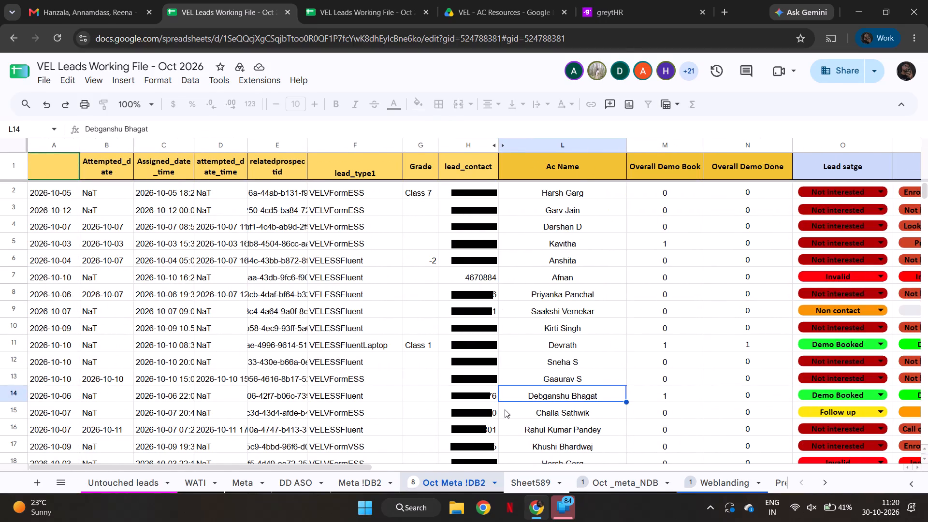
left_click(507, 406)
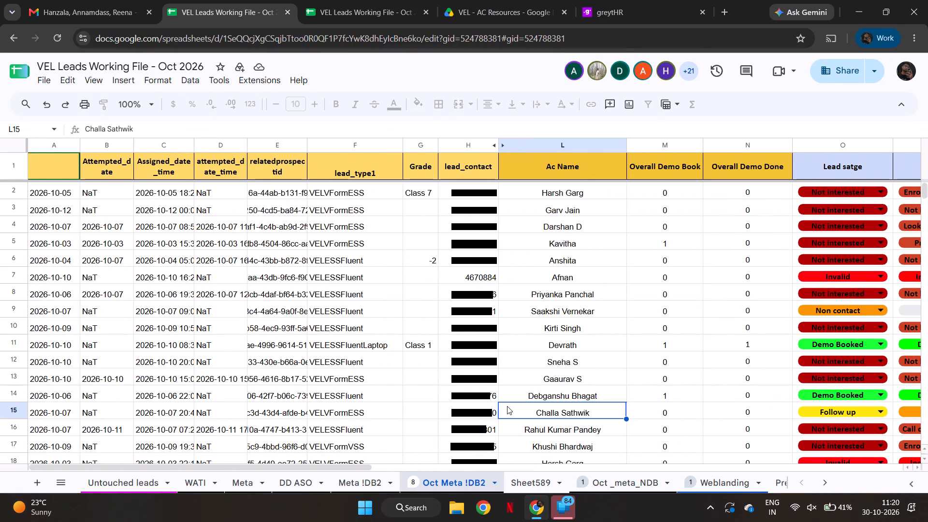
scroll(507, 406, "right", 1)
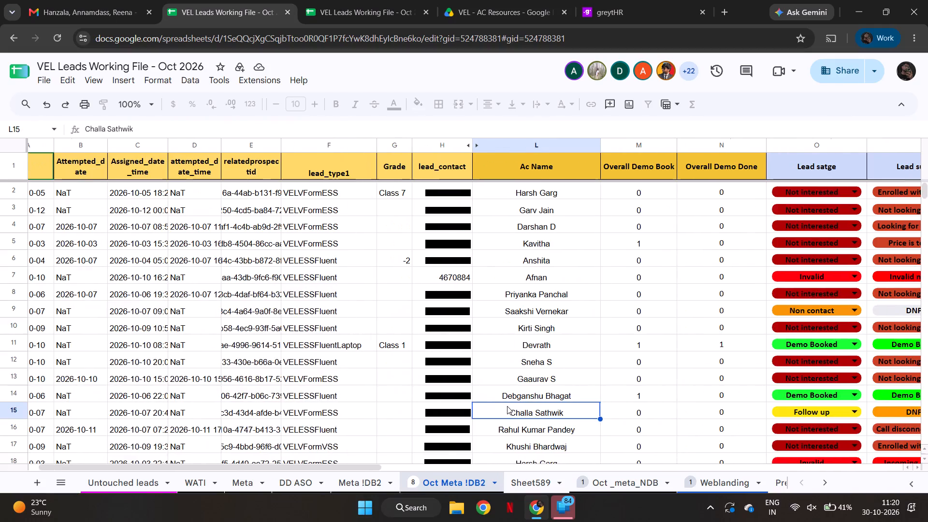
scroll(507, 406, "right", 1)
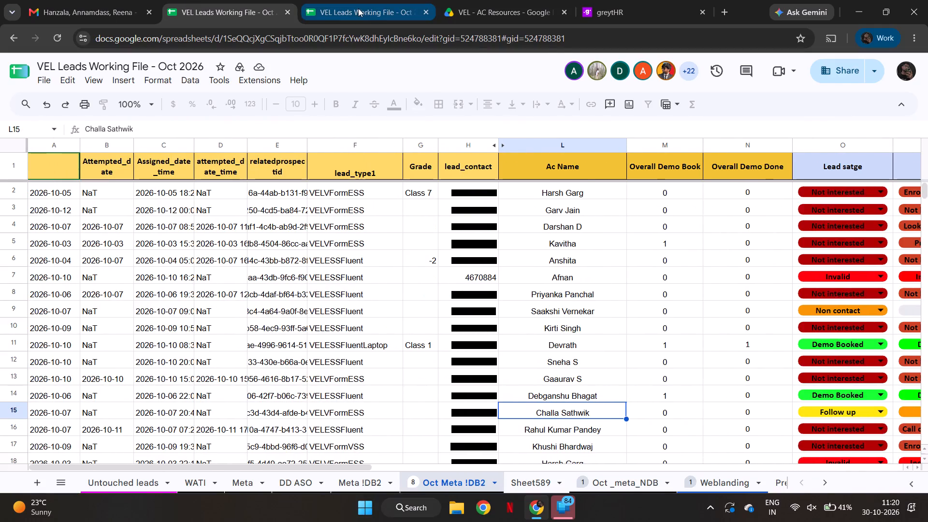
Check the filtered Weblanding leads against the Oct Meta !DB2 sheet open in the other browser tab.
left_click(358, 8)
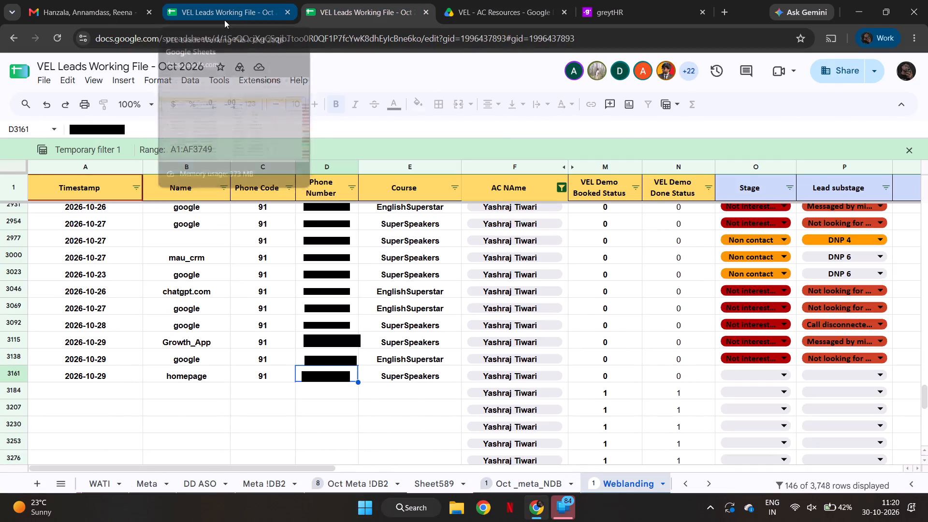
left_click(223, 14)
left_click(363, 5)
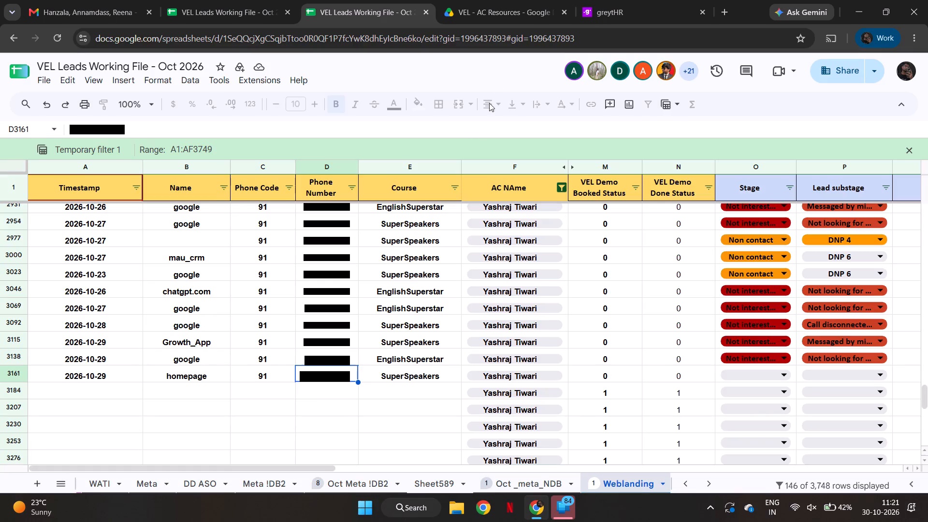
left_click(237, 0)
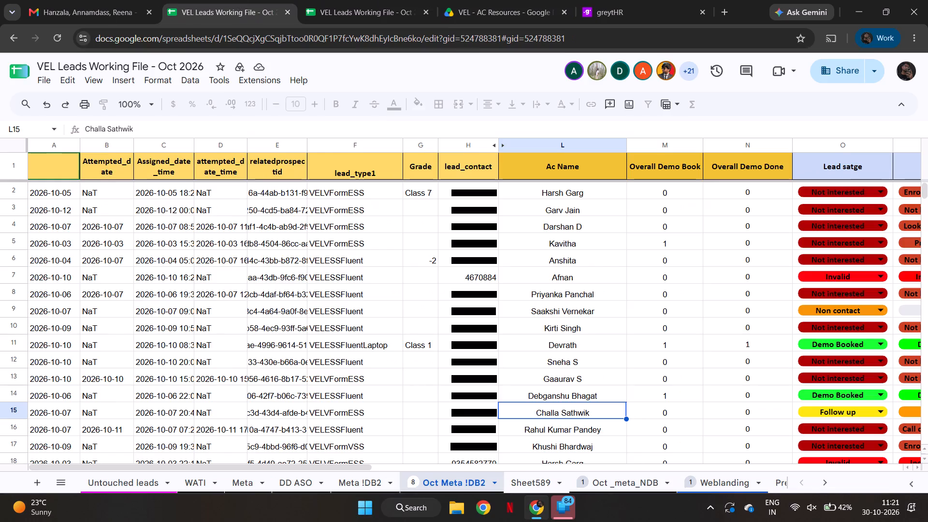
Open the URL Link.xlsx file from the VEL - AC Resources folder in Google Drive.
left_click(473, 0)
scroll(423, 100, "up", 1)
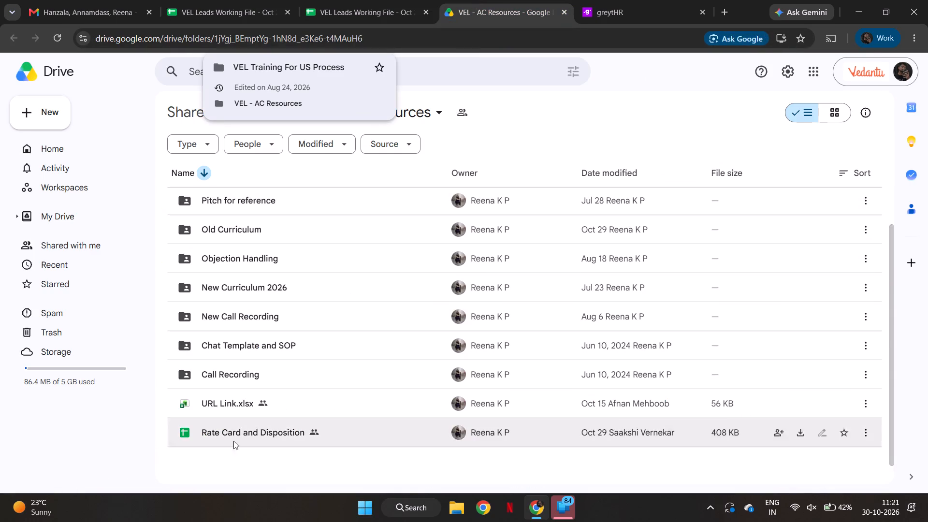
double_click(232, 396)
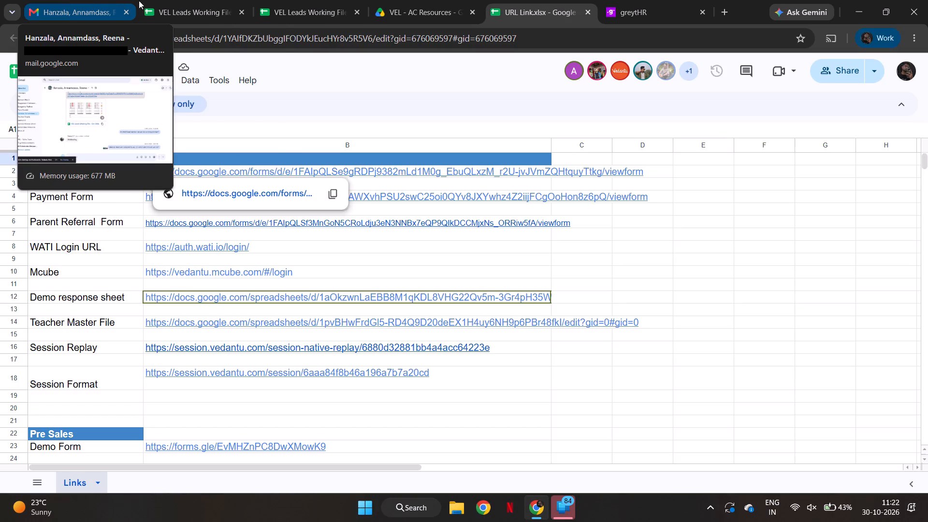
Switch to Gmail, leave the group chat for the Mail section, and open the chat Home shortcut.
left_click(178, 7)
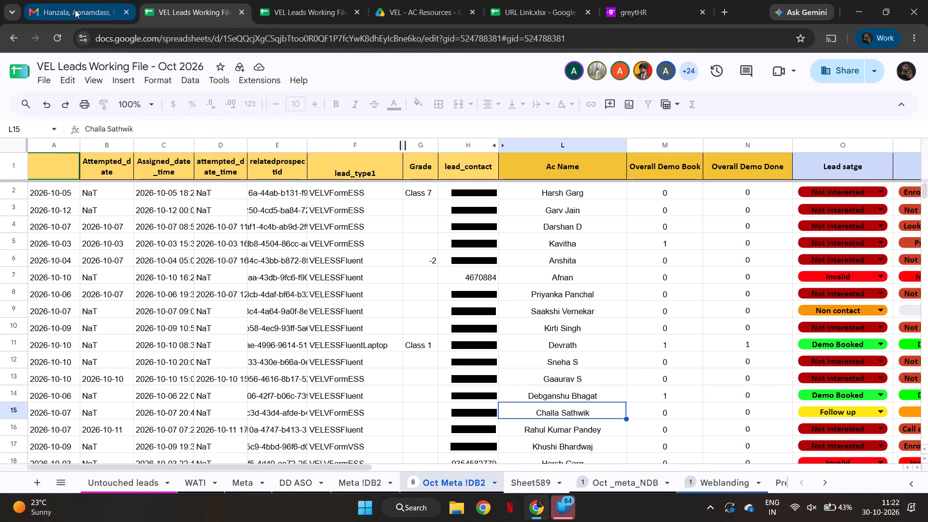
left_click(75, 10)
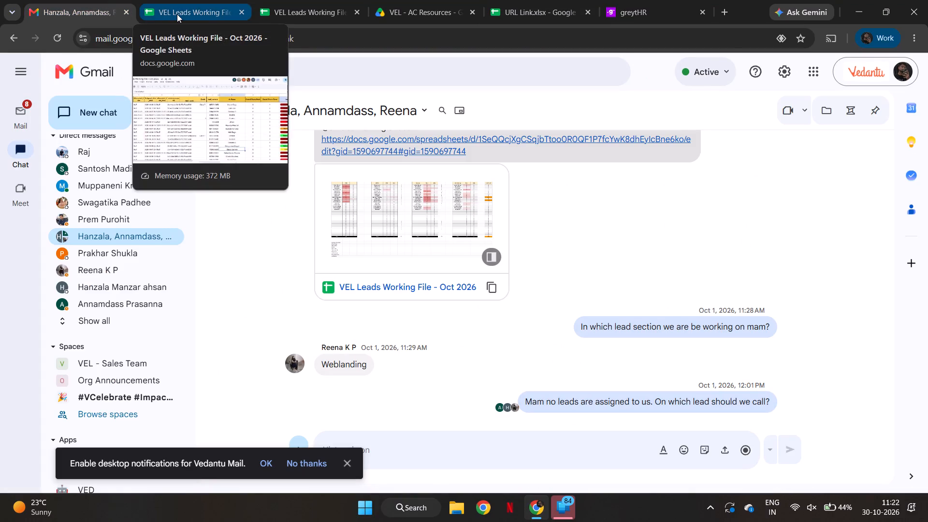
left_click(11, 112)
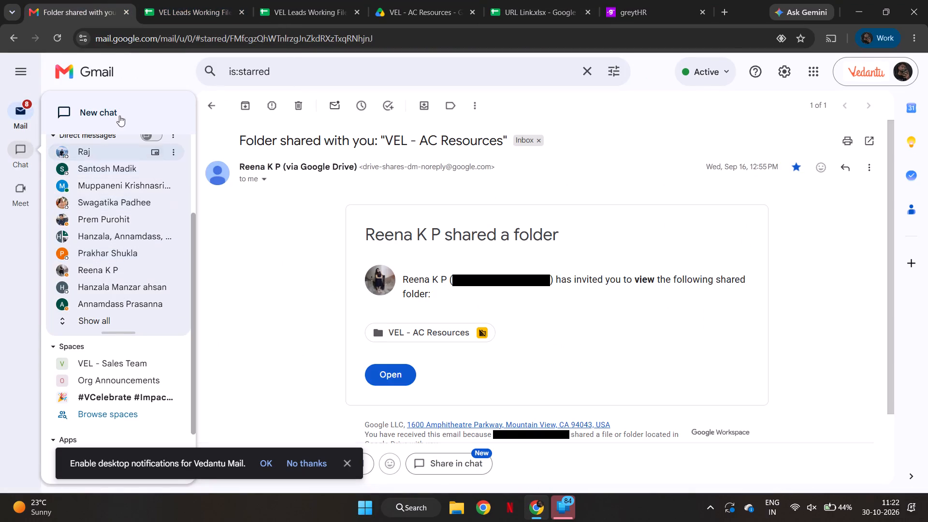
scroll(118, 221, "up", 3)
left_click(89, 162)
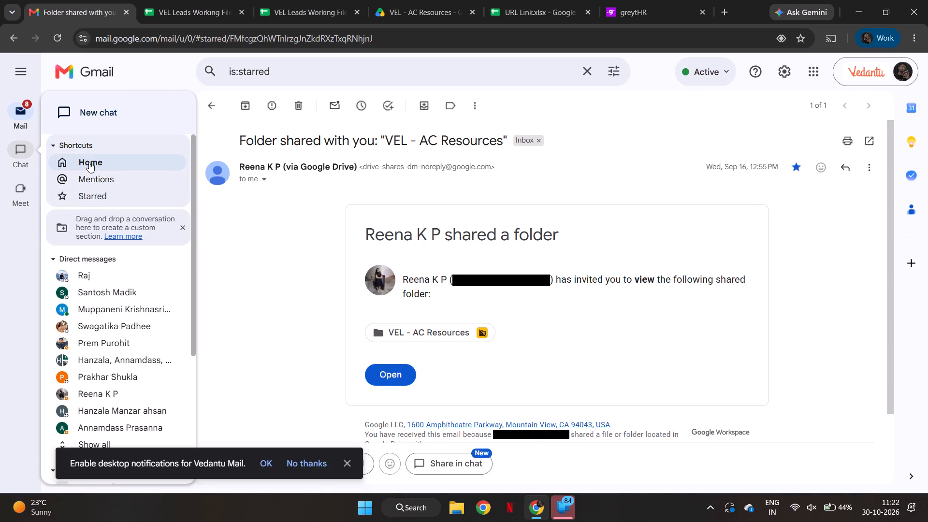
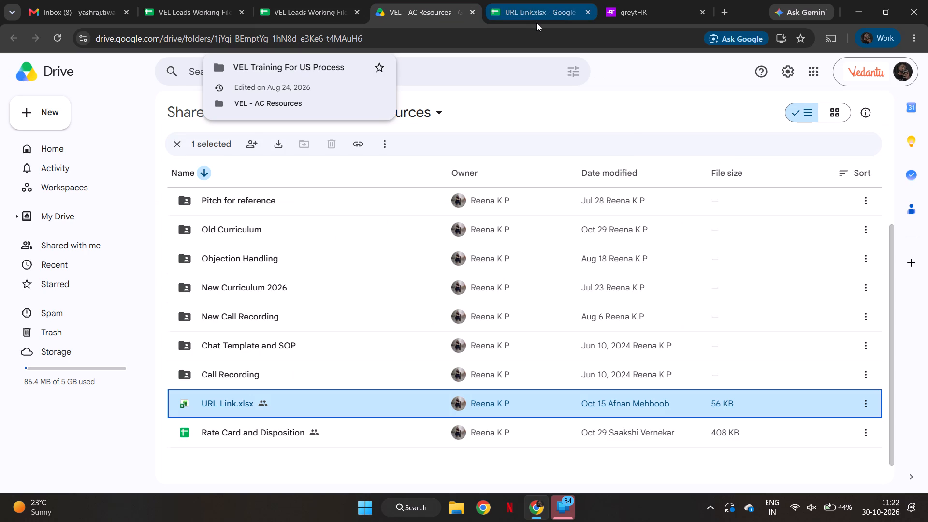
Switch to the open URL Link.xlsx spreadsheet to view its form and login links.
left_click(536, 23)
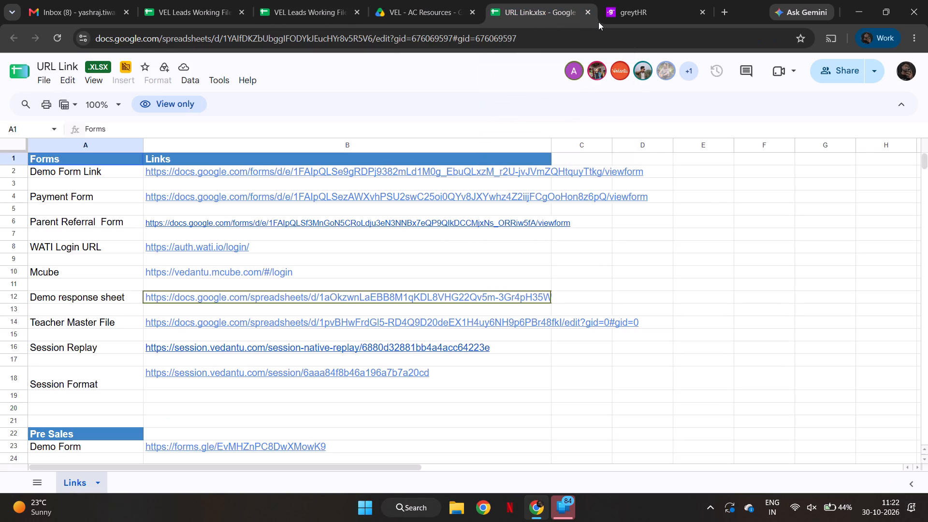
Open a new browser tab and start entering "w3" as the address or search query.
left_click(725, 10)
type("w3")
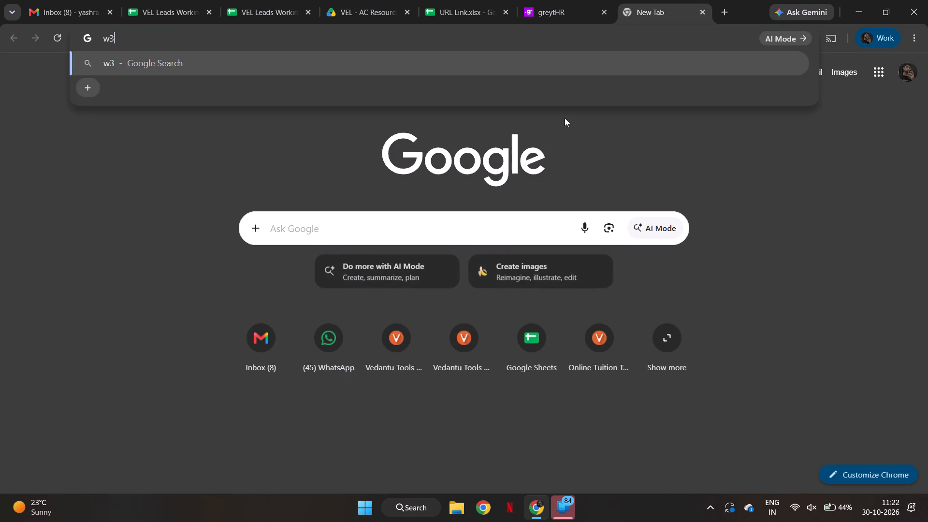
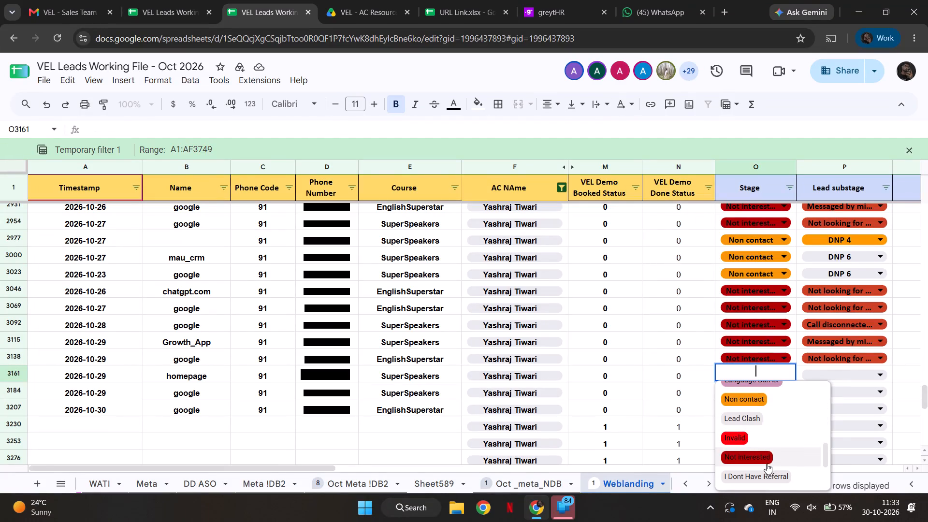
Choose a Stage option for the 2026-10-29 homepage lead in row 3161 of the Weblanding sheet.
scroll(768, 459, "down", 4)
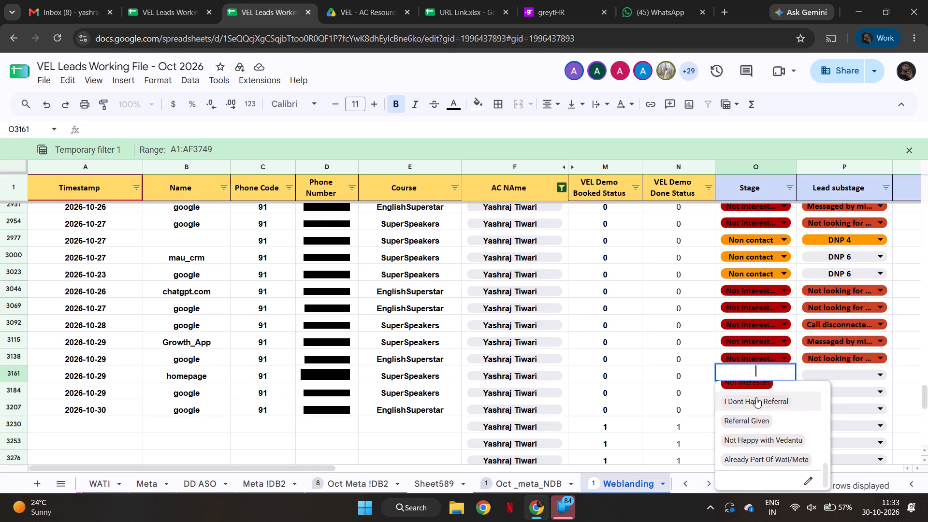
scroll(756, 397, "up", 1)
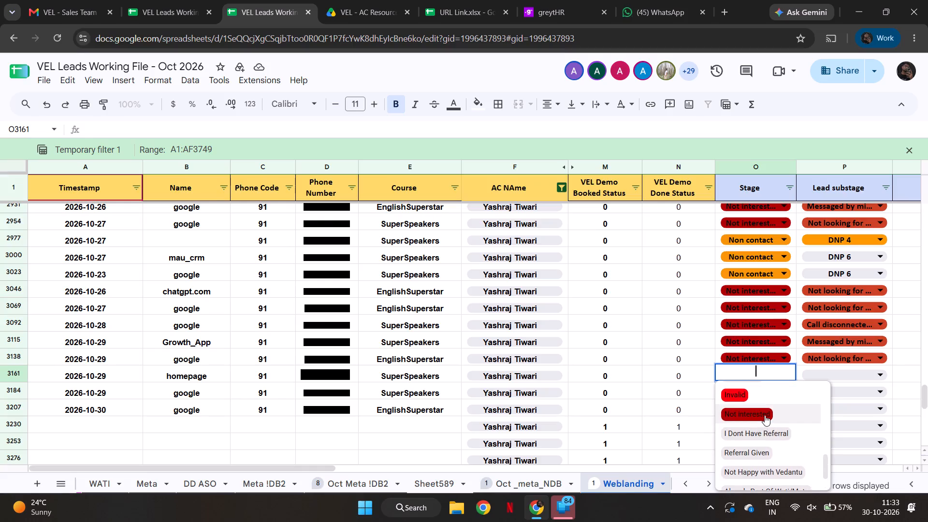
Mark the row 3161 homepage lead's stage as Not interested, with lead substage Call disconnected after listening Vedantu.
left_click(765, 415)
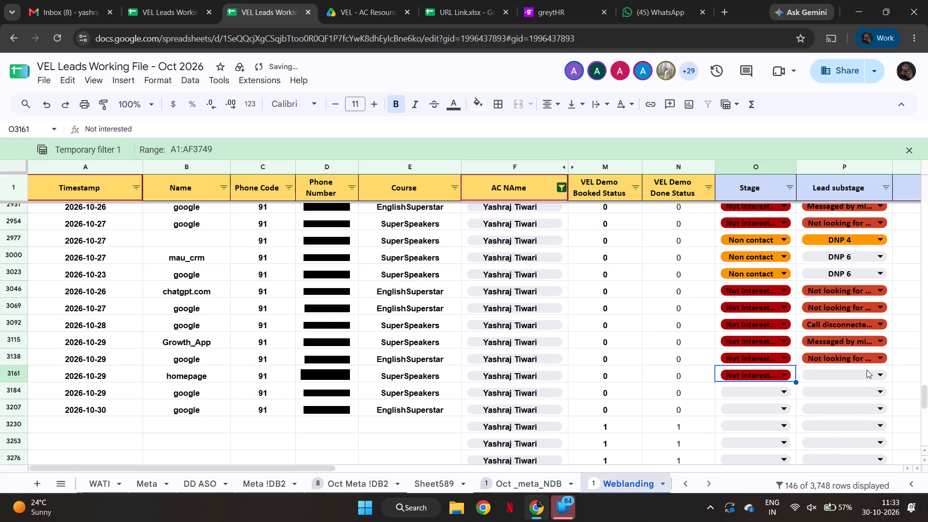
left_click(867, 370)
scroll(849, 439, "down", 5)
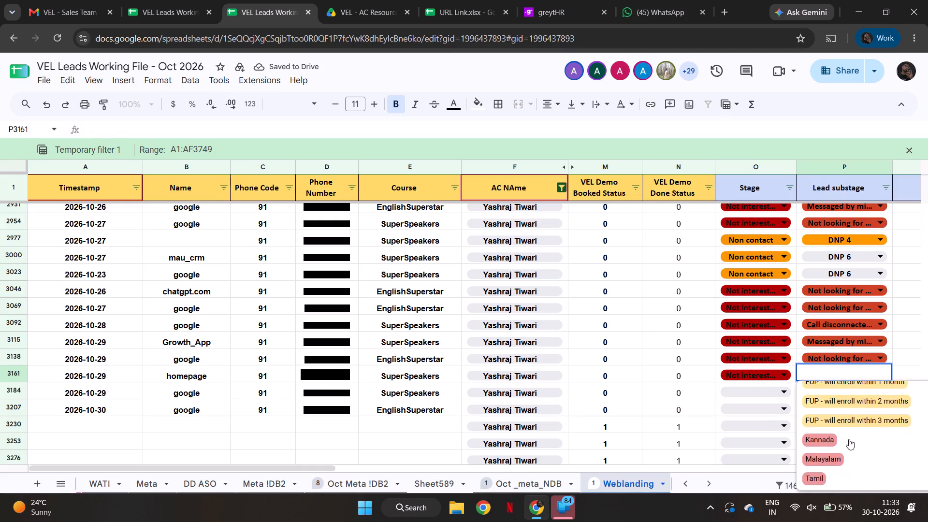
scroll(849, 439, "down", 6)
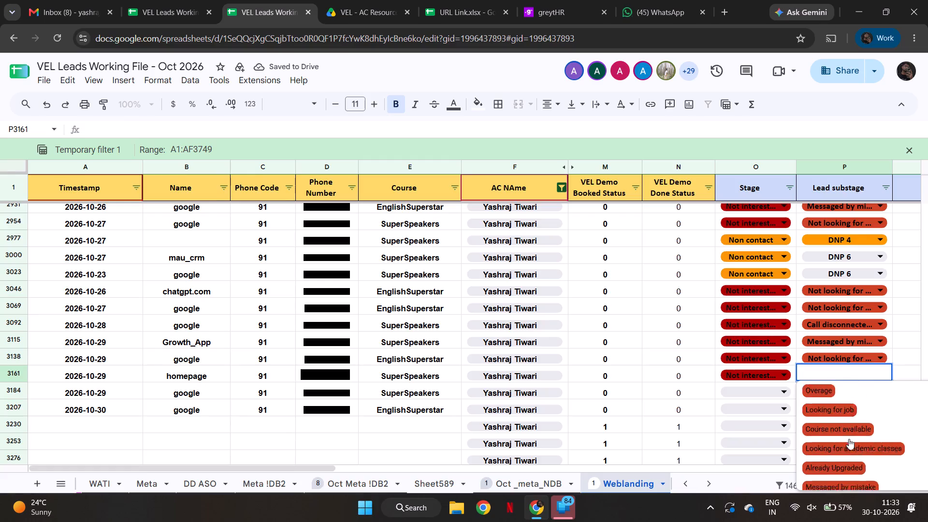
scroll(849, 439, "down", 2)
left_click(841, 431)
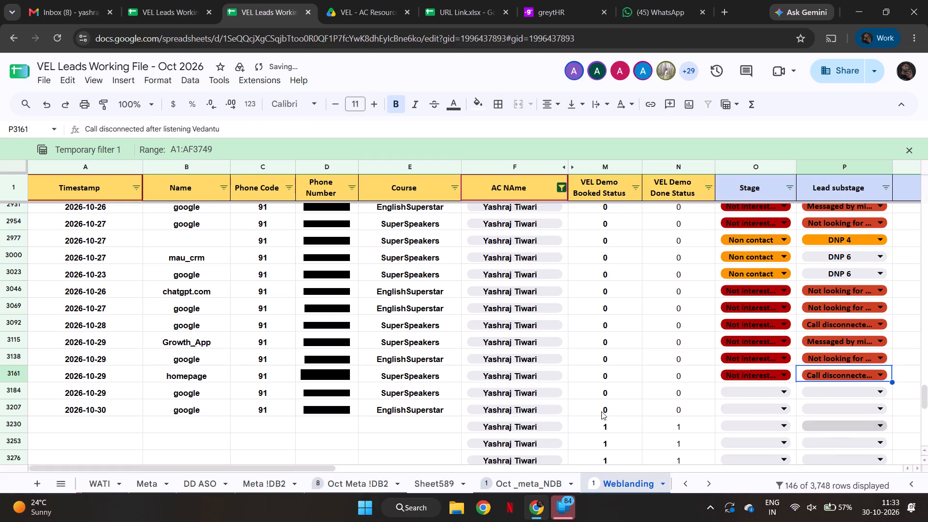
Select the phone number of the google SuperSpeakers lead in row 3184.
left_click(351, 392)
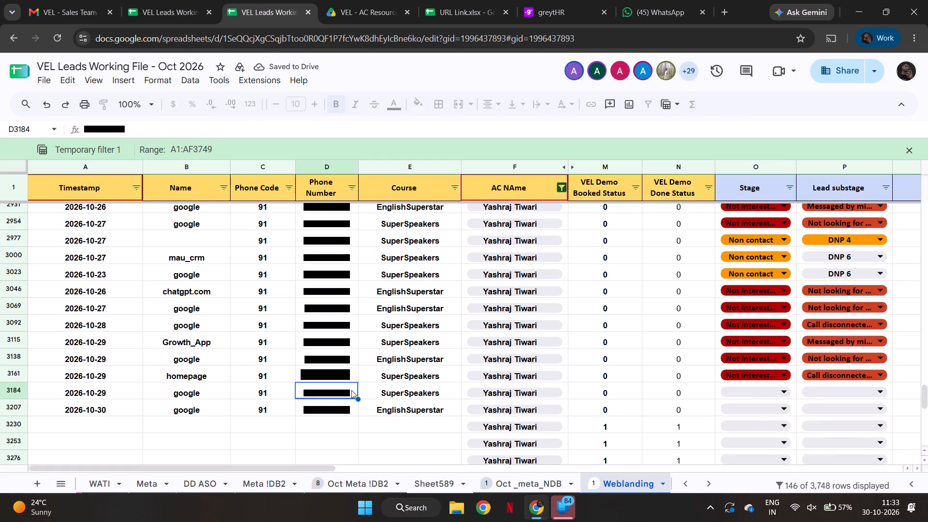
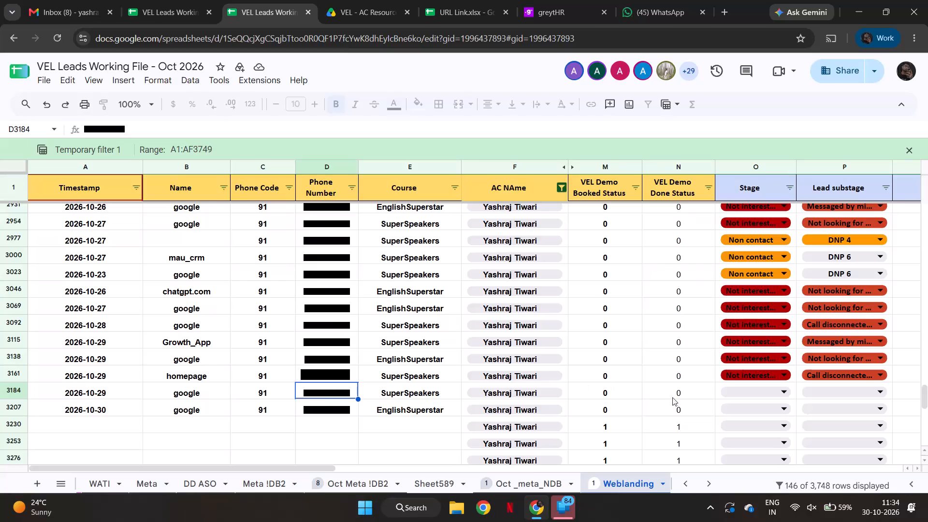
Set the stage of the google SuperSpeakers lead in row 3184 to Not interested and open its lead substage options.
left_click(772, 390)
left_click(751, 366)
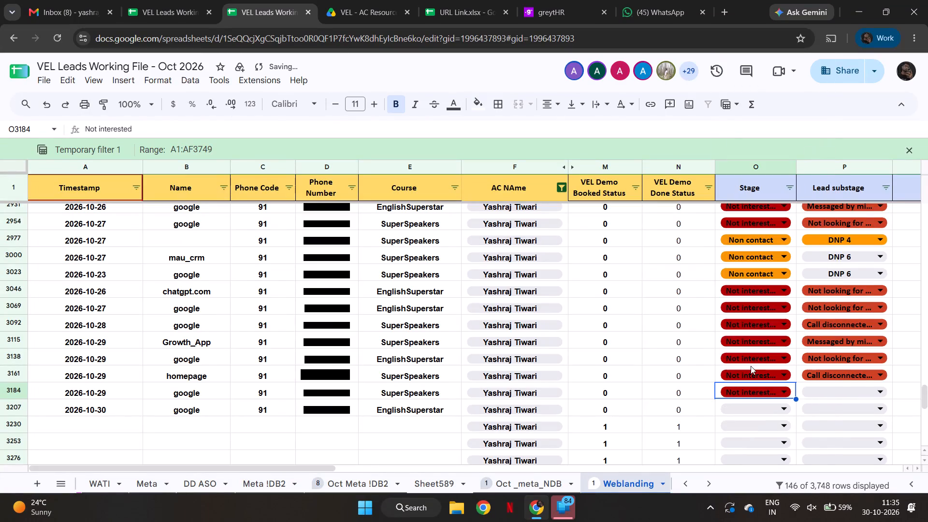
left_click(843, 392)
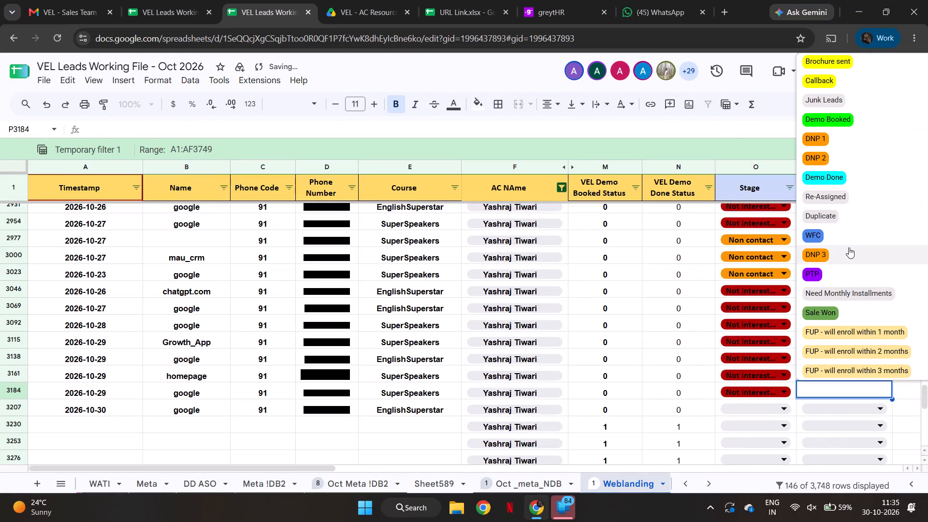
scroll(849, 247, "down", 4)
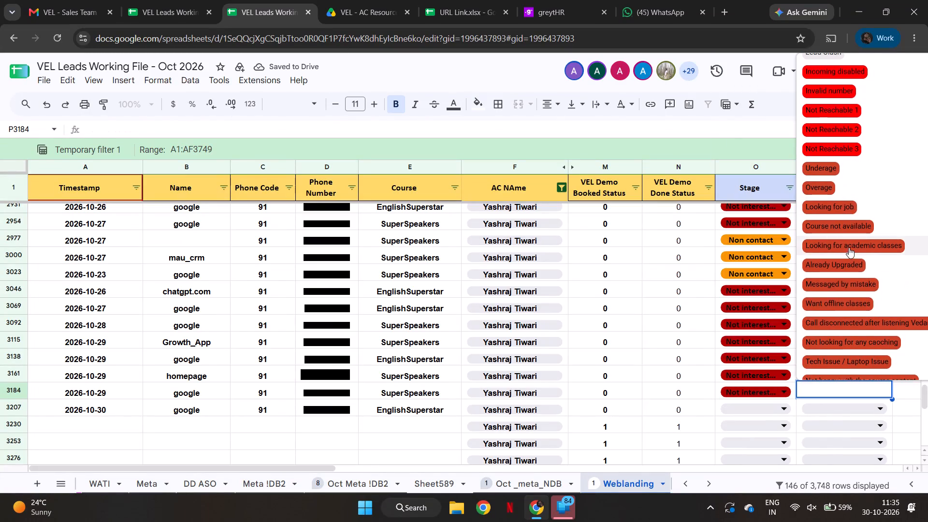
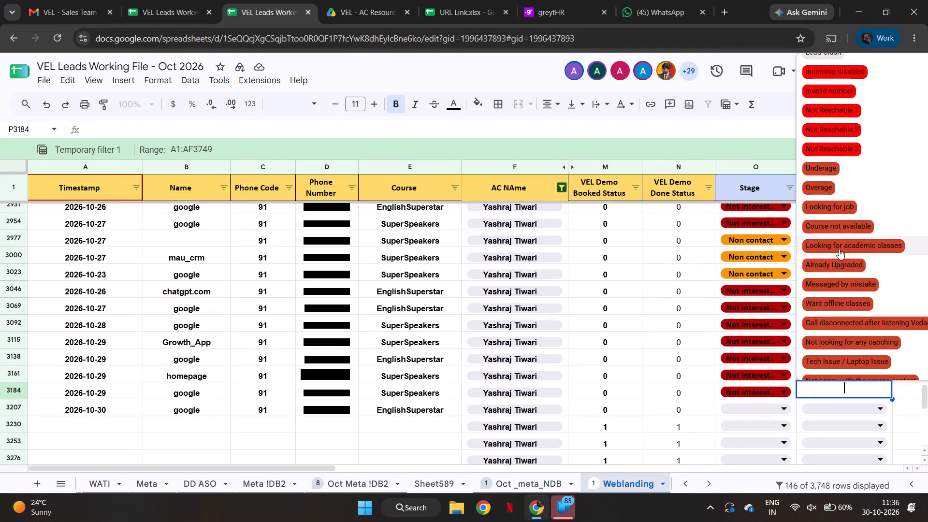
Set the lead substage of the google SuperSpeakers lead in row 3184 to Kid made query.
scroll(848, 277, "down", 1)
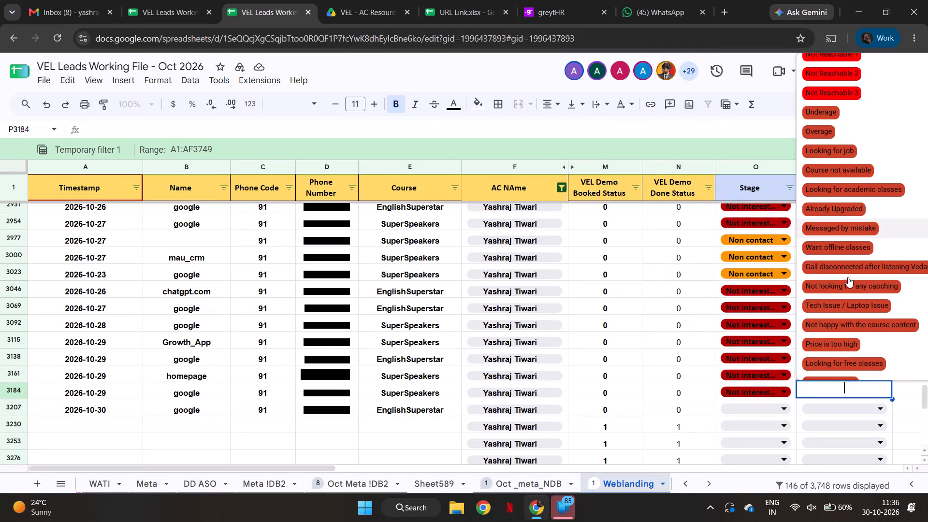
scroll(848, 277, "down", 2)
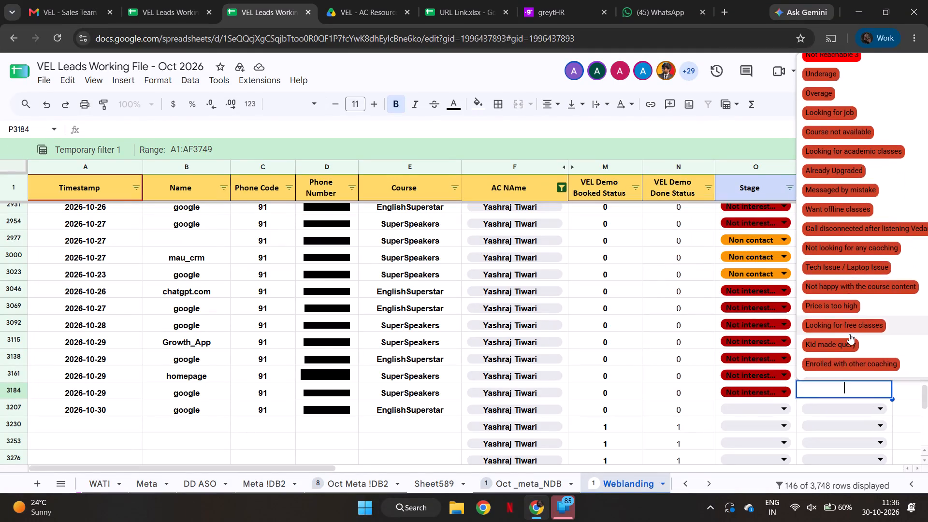
left_click(844, 340)
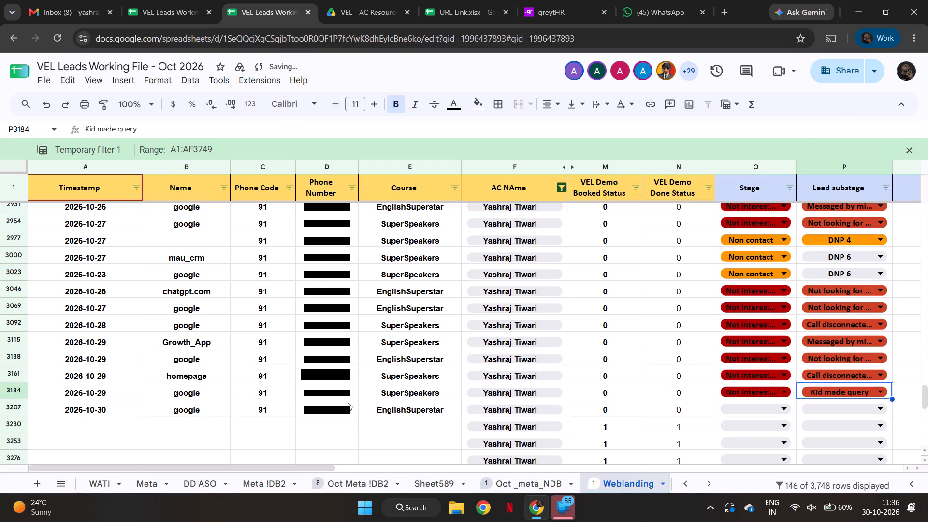
Select the phone number of the google EnglishSuperstar lead in row 3207.
left_click(352, 407)
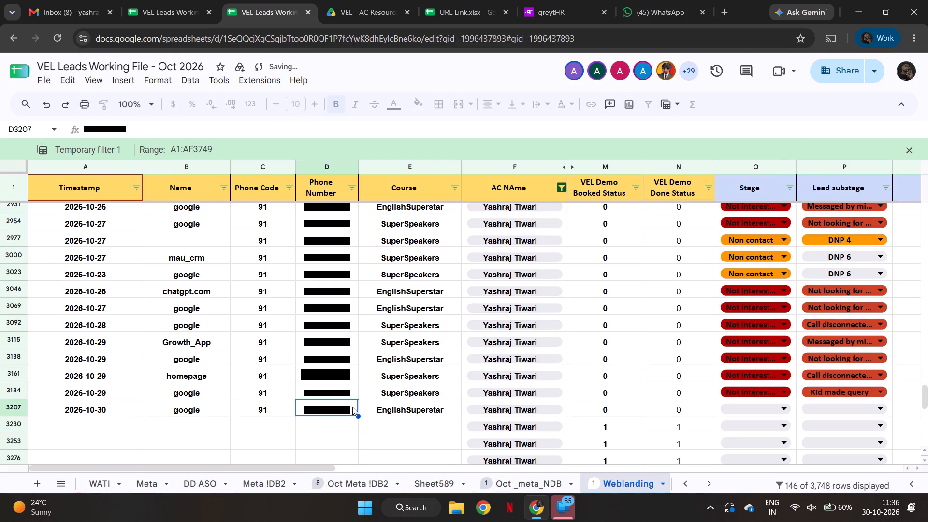
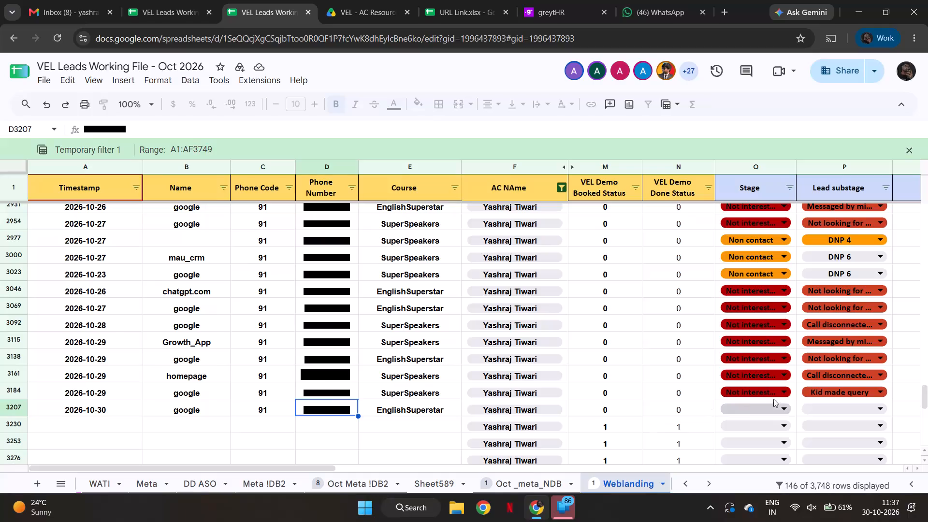
Set the stage of the google EnglishSuperstar lead in row 3207 to Not interested.
left_click(784, 411)
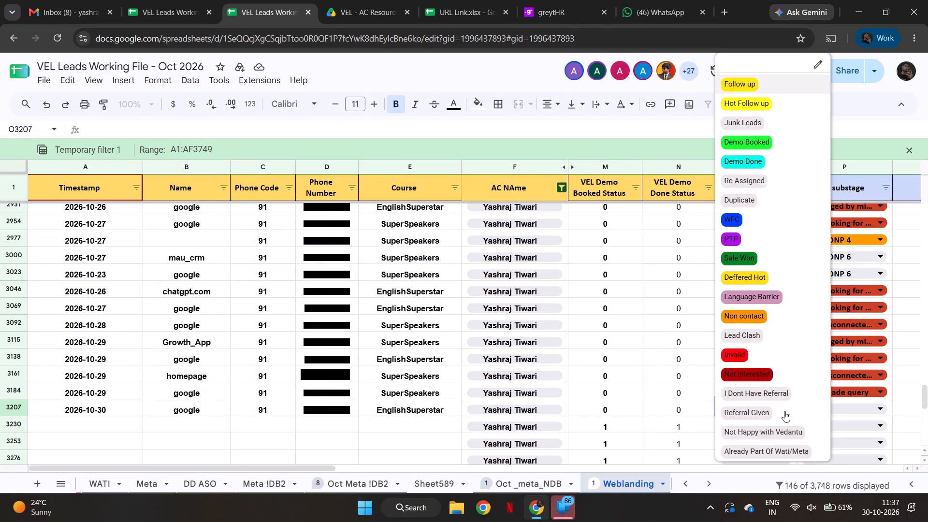
left_click(754, 375)
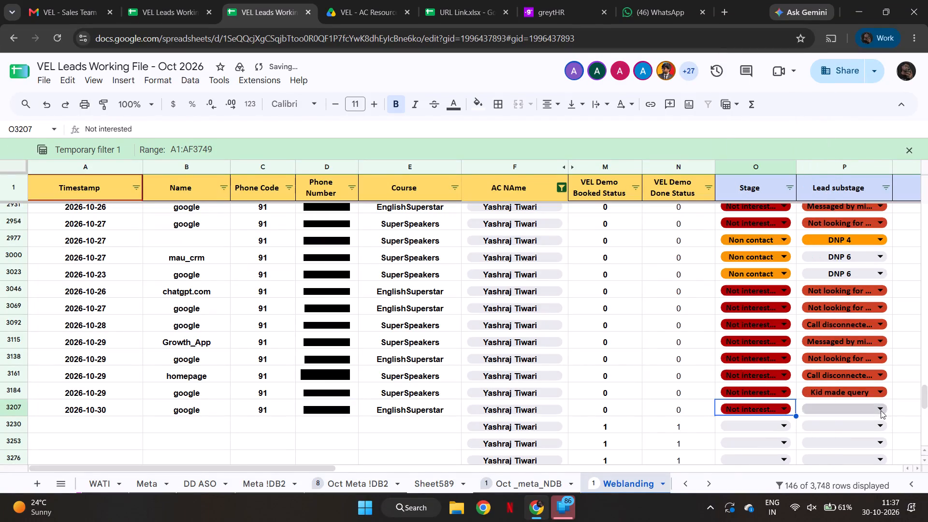
Open the lead substage choices for the google EnglishSuperstar lead in row 3207.
left_click(880, 410)
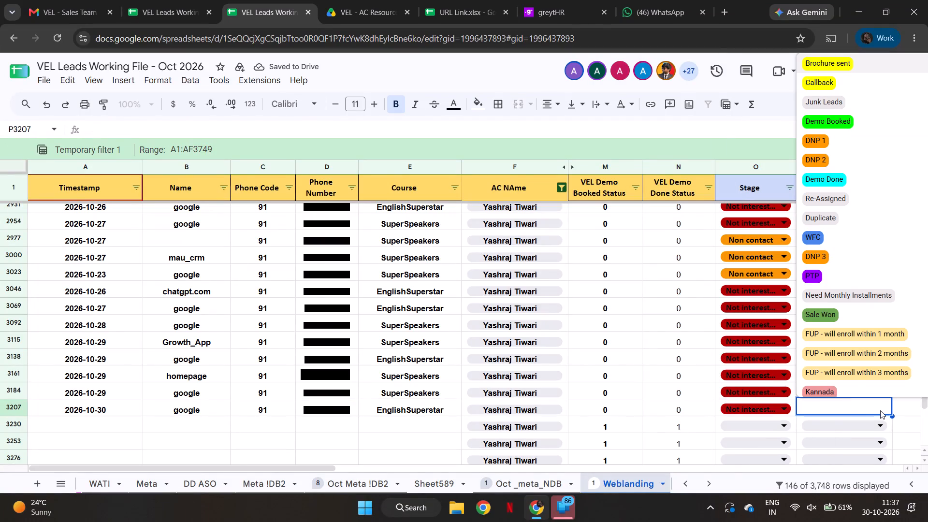
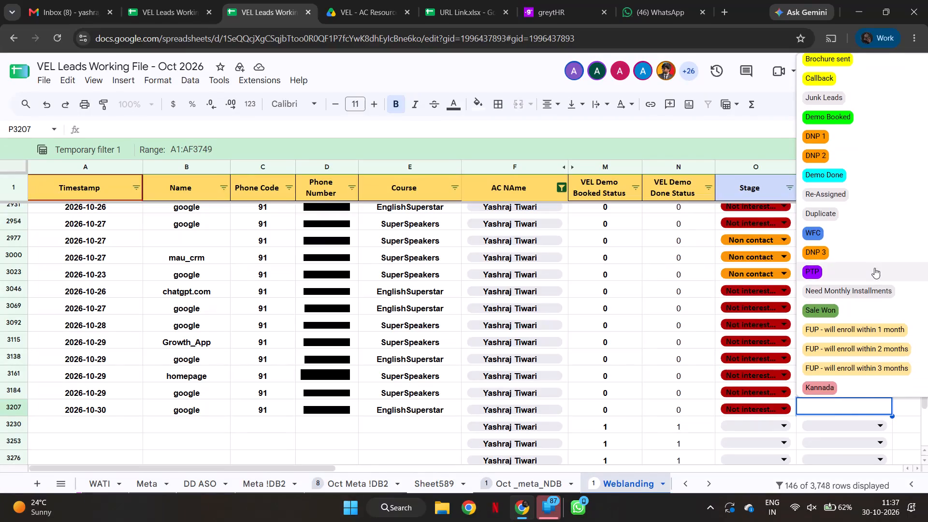
Set the lead substage of the google EnglishSuperstar lead in row 3207 to Looking for job.
scroll(874, 268, "down", 8)
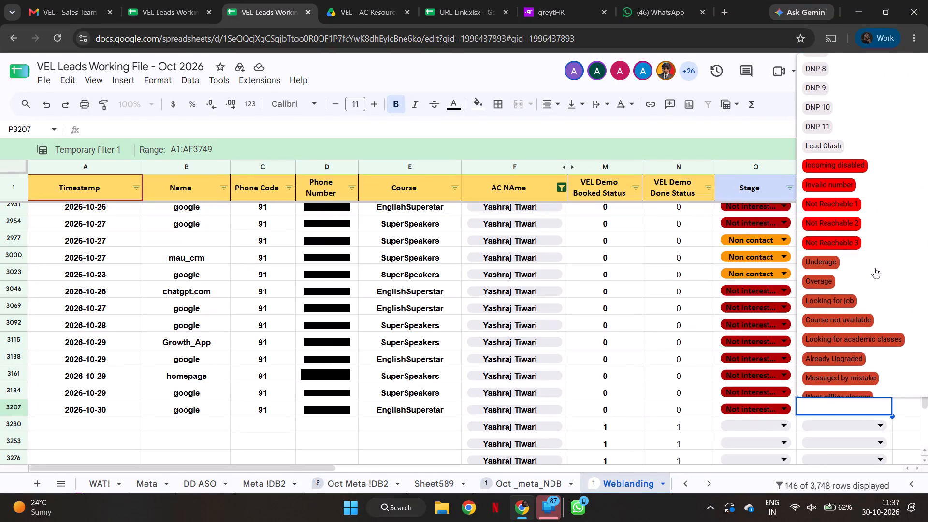
scroll(874, 268, "down", 4)
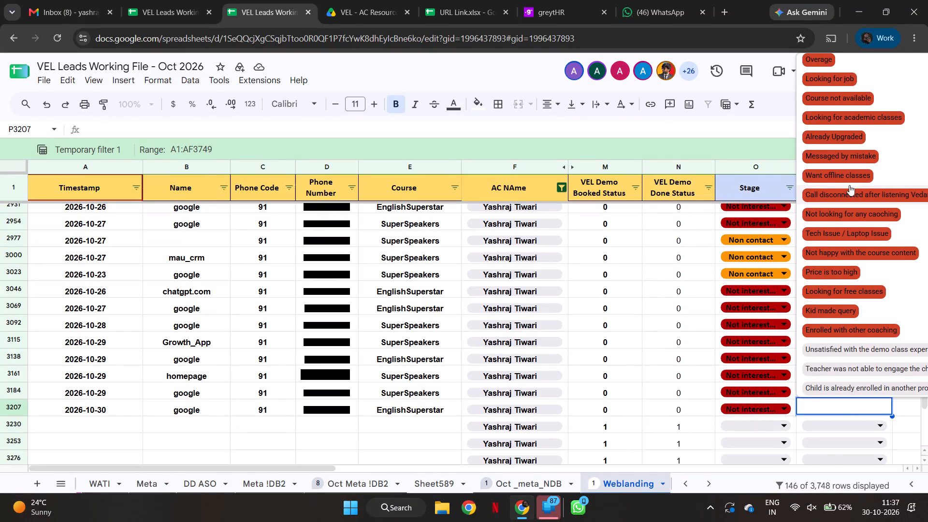
scroll(849, 185, "up", 1)
left_click(826, 132)
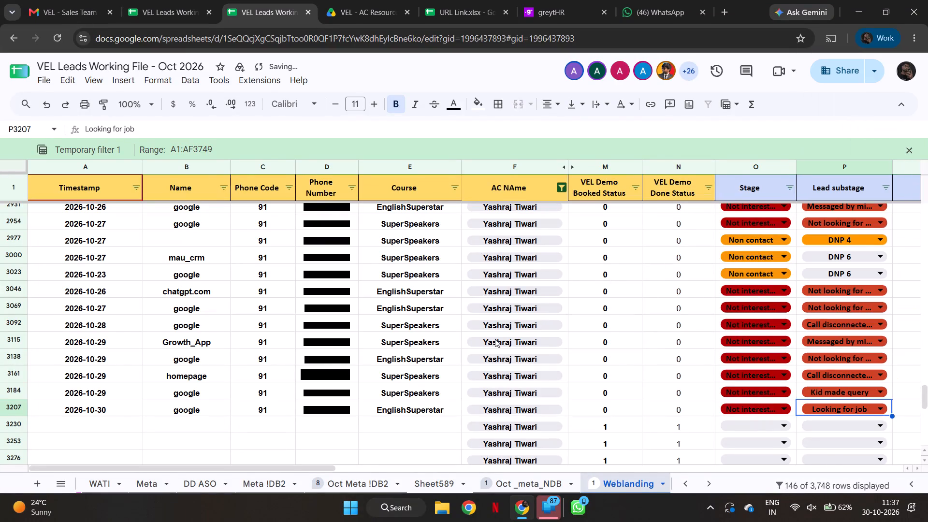
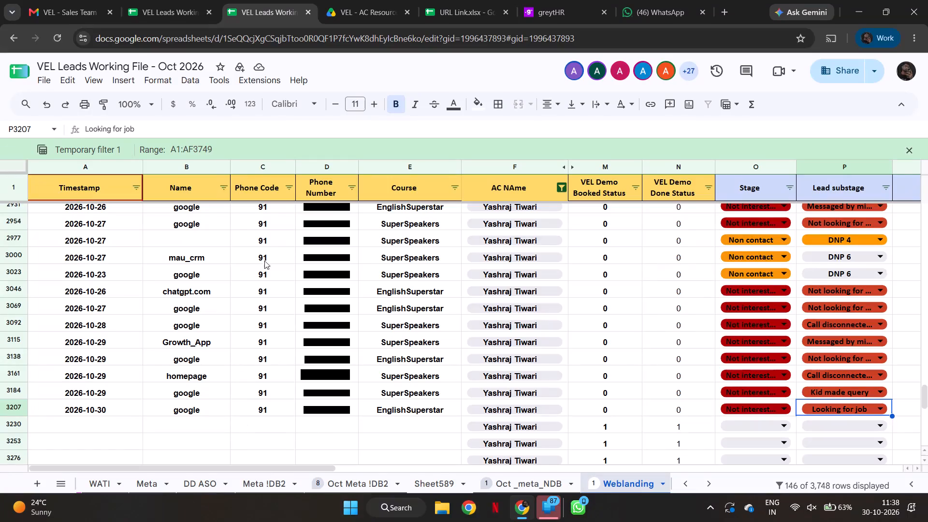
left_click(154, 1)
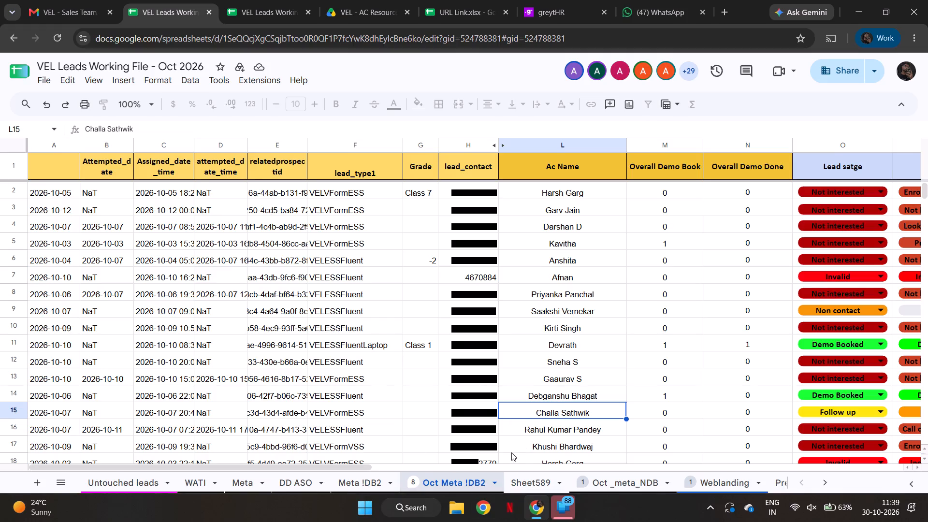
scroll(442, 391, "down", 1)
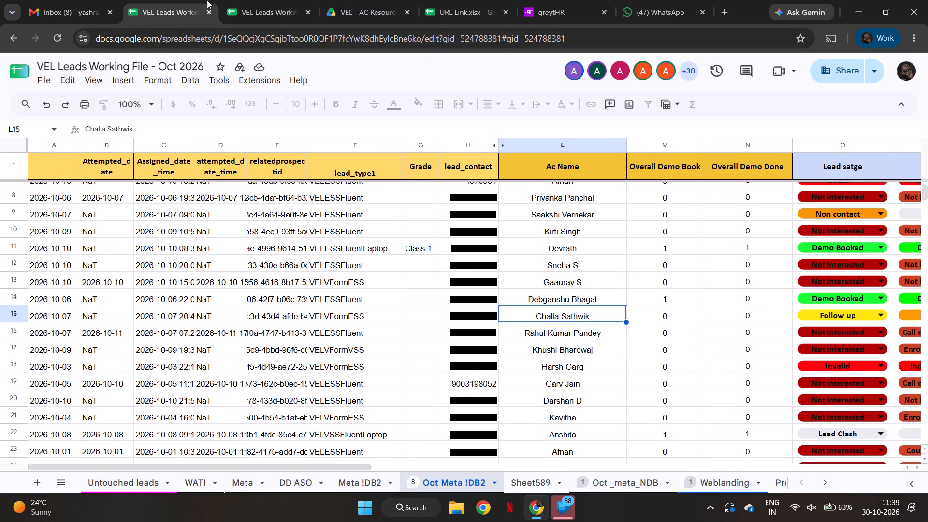
Reset the AC NAme filter on the Weblanding sheet to include all values instead of a single counsellor.
left_click(241, 2)
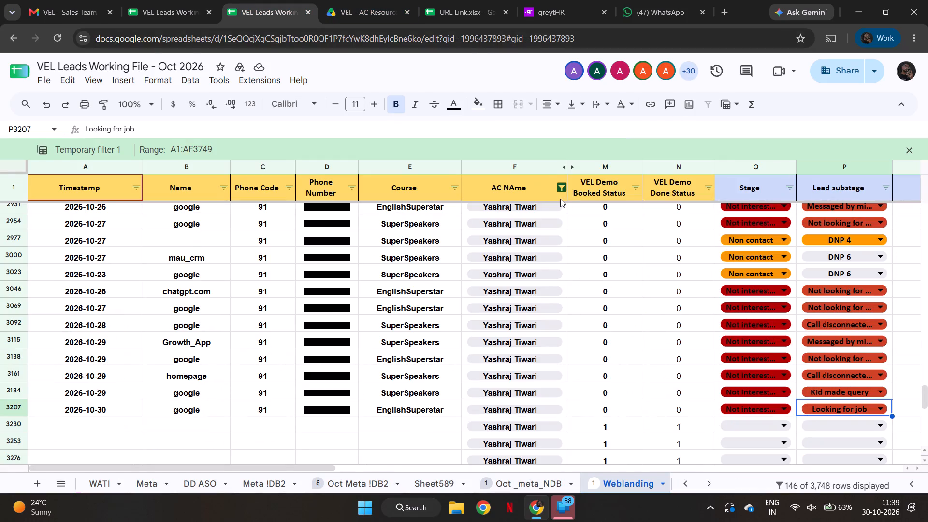
left_click(560, 186)
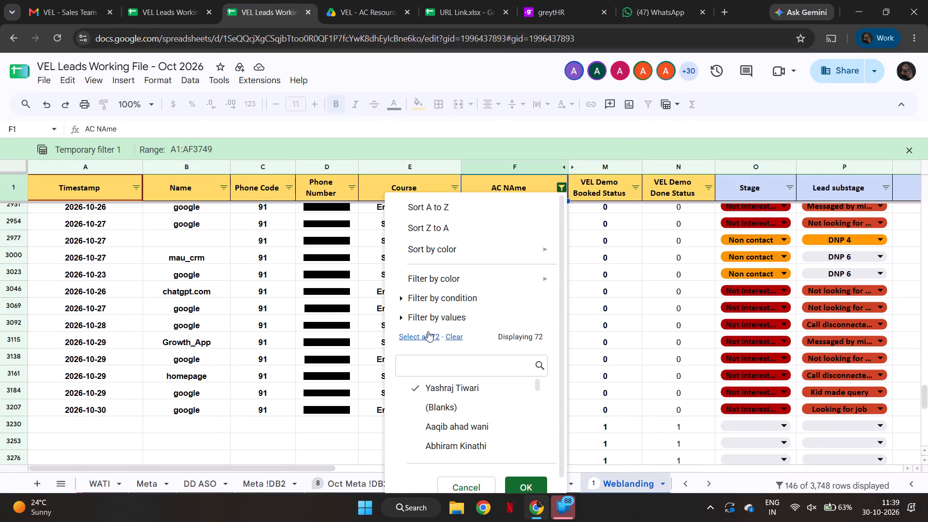
left_click(428, 331)
left_click(522, 476)
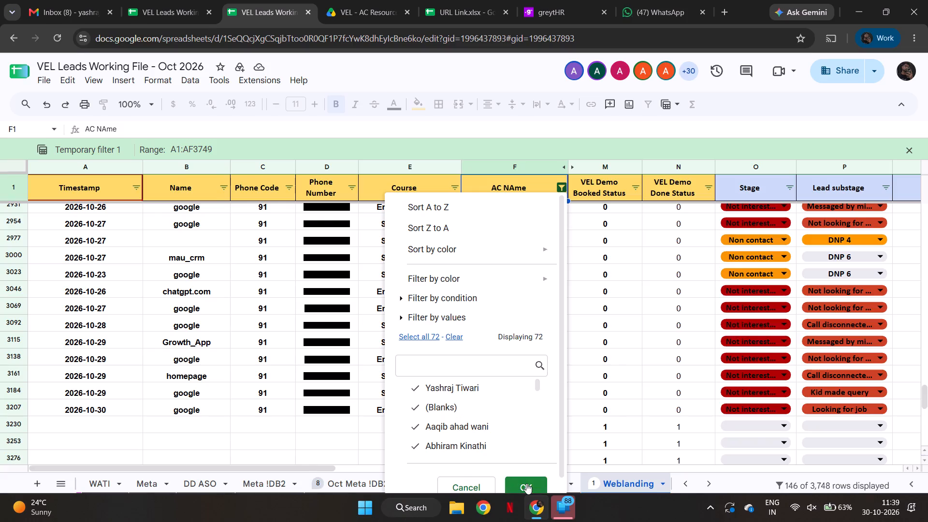
left_click(526, 483)
Look through the unfiltered Weblanding leads from the 2026-10-27 entries onward.
scroll(483, 376, "down", 6)
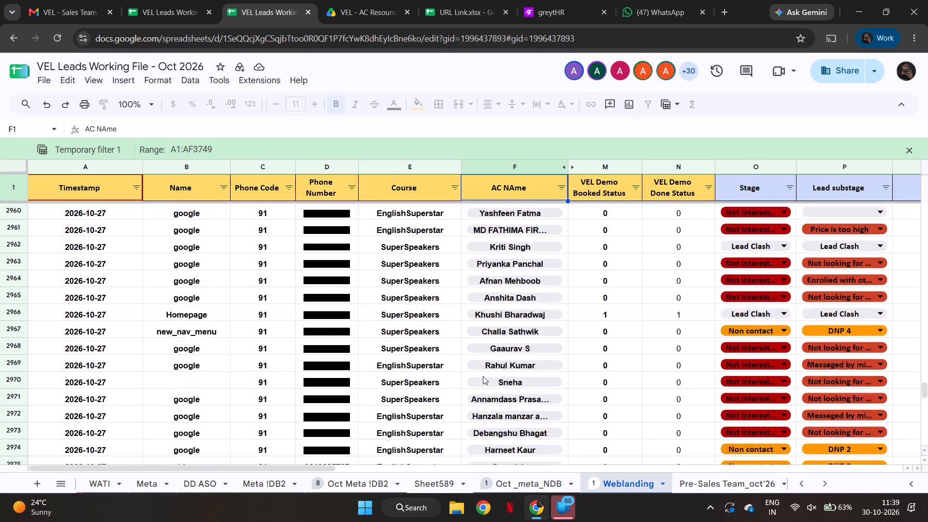
scroll(483, 376, "down", 1)
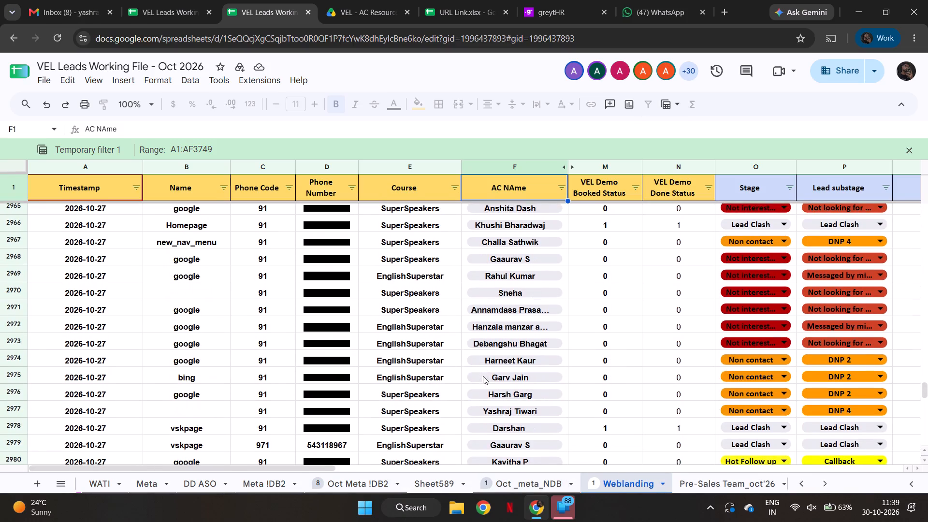